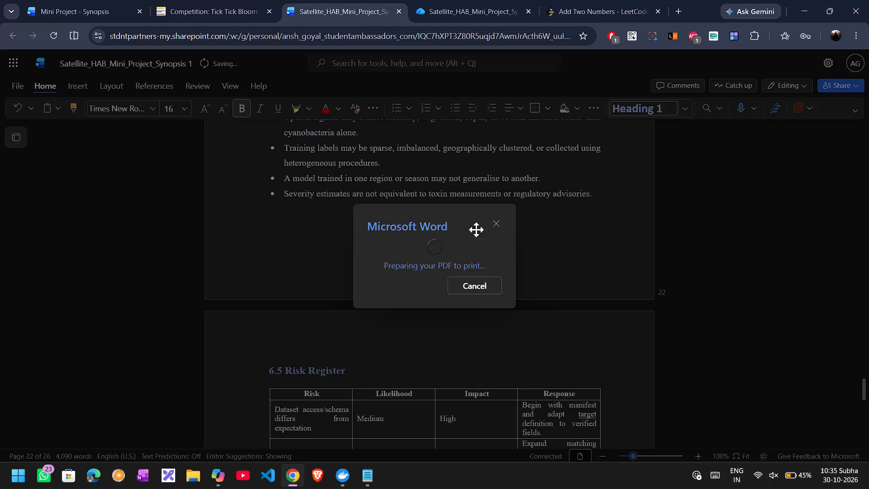
# Cancel the PDF print preparation for the synopsis document.
pyautogui.click(496, 222)
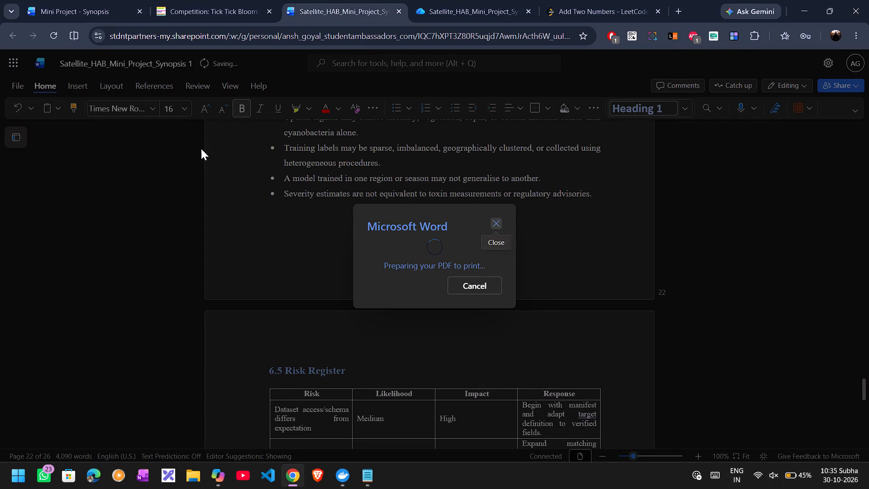
# Try again to print the Satellite_HAB_Mini_Project_Synopsis 1 document, reissuing the Print command if needed.
pyautogui.click(19, 84)
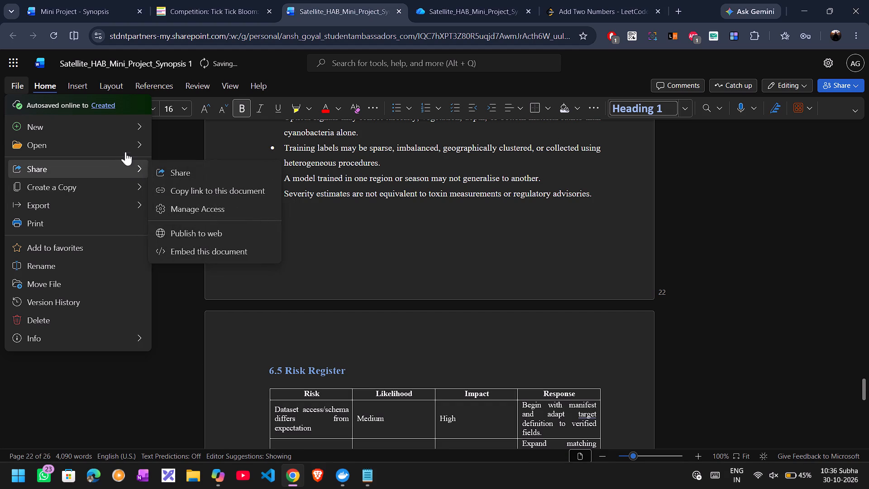
pyautogui.click(84, 224)
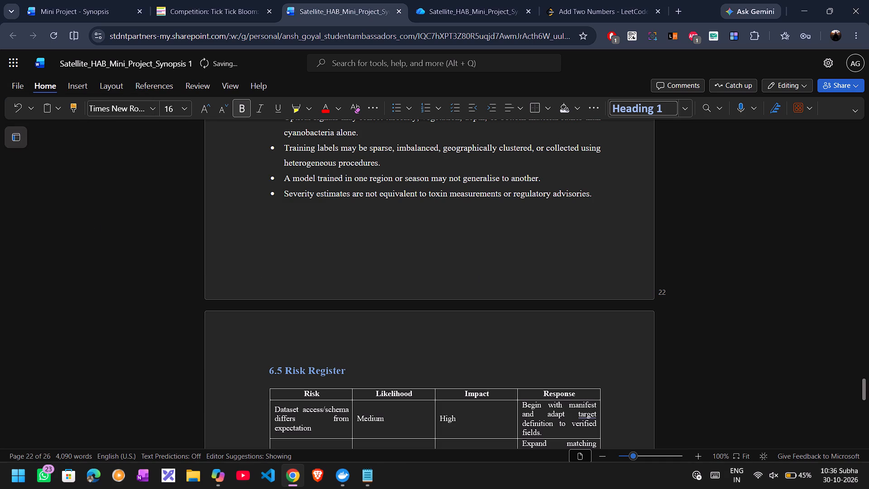
pyautogui.click(15, 89)
pyautogui.click(101, 229)
pyautogui.click(17, 83)
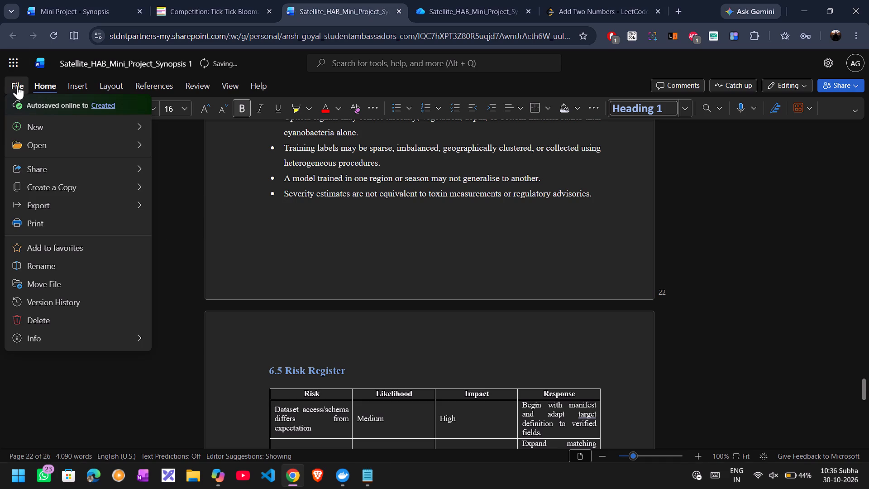
# Issue the Print command again for the Satellite_HAB_Mini_Project_Synopsis 1 document.
pyautogui.click(117, 225)
# Switch to the Add Two Numbers problem on LeetCode and open the site's log-in page.
pyautogui.click(458, 5)
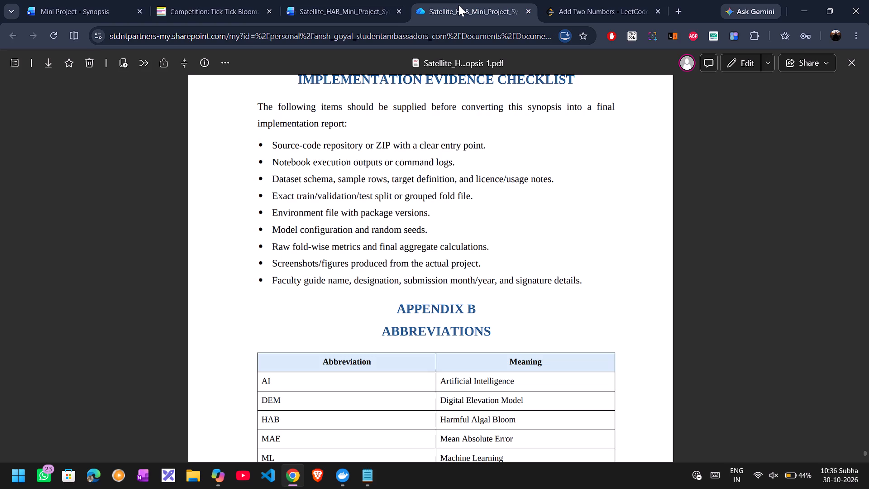
pyautogui.click(589, 0)
pyautogui.click(628, 225)
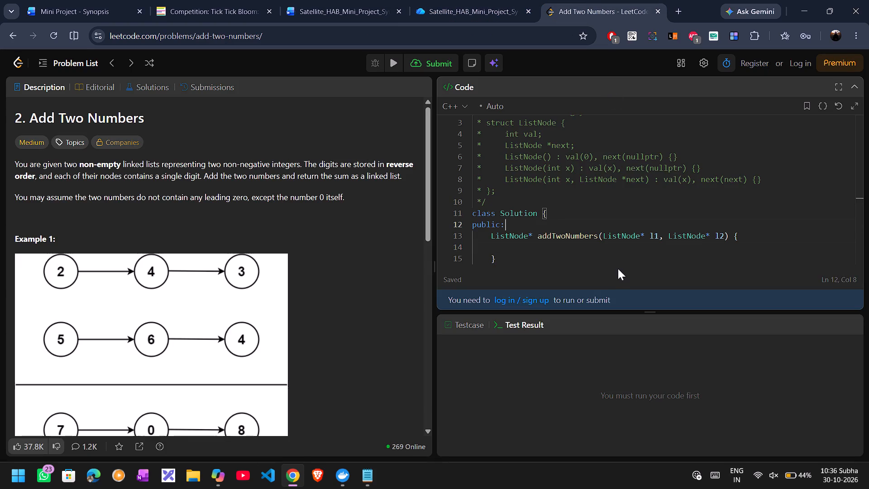
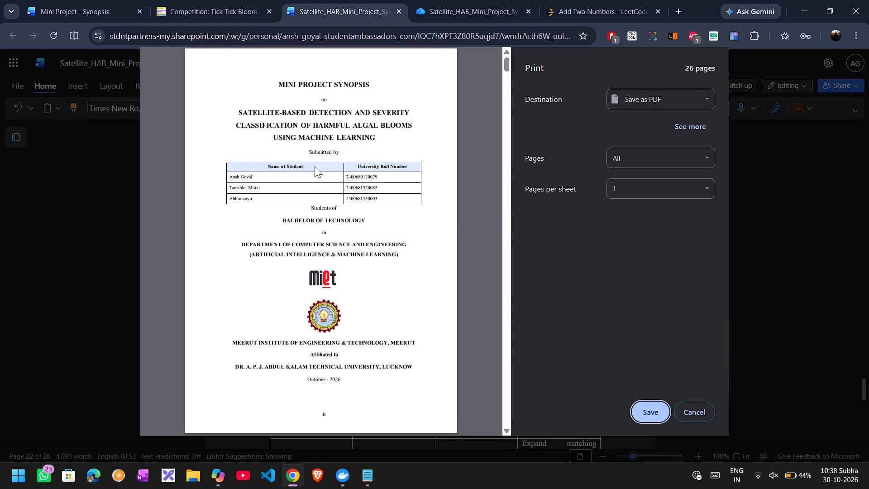
# Review the front pages of the synopsis in the print preview, from the title page to the acknowledgement.
pyautogui.scroll(-3, 361, 126)
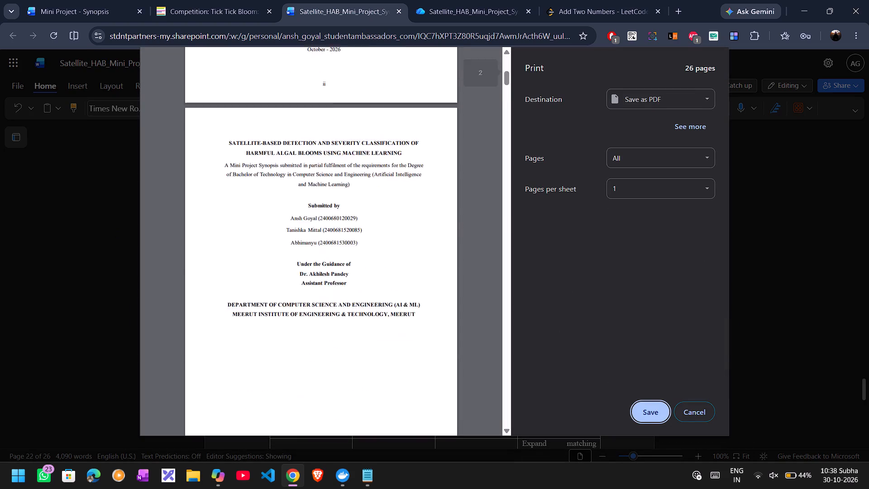
pyautogui.scroll(-2, 363, 127)
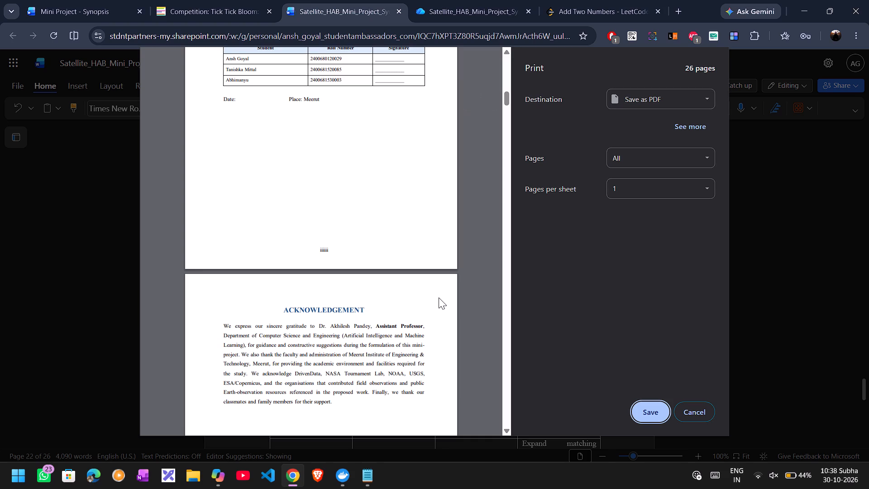
pyautogui.scroll(3, 408, 349)
pyautogui.scroll(-6, 406, 353)
pyautogui.scroll(-4, 331, 262)
pyautogui.scroll(12, 331, 264)
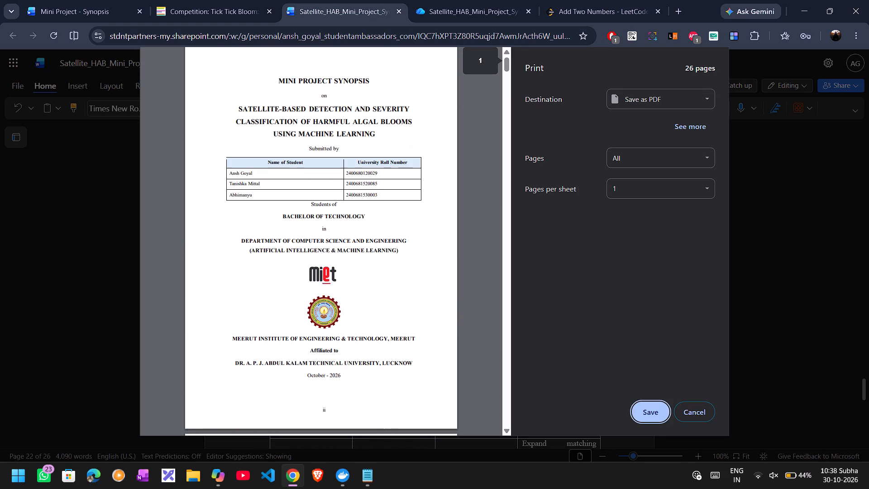
pyautogui.scroll(3, 322, 223)
pyautogui.scroll(-2, 302, 241)
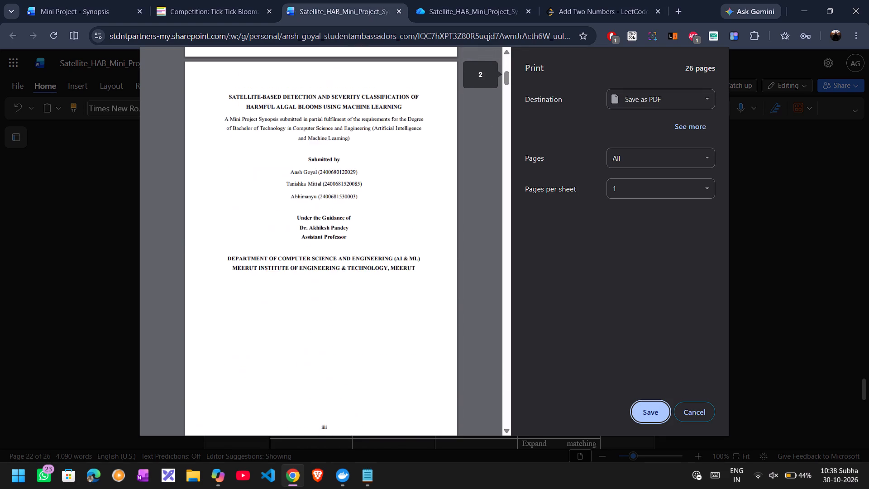
# Check the chapter, References and Appendix page layout in the print preview, and leave it without saving.
pyautogui.scroll(-15, 302, 242)
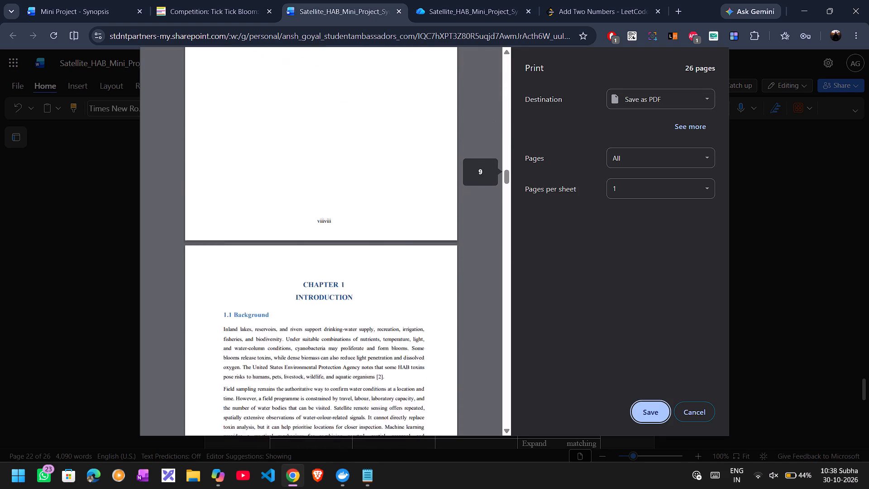
pyautogui.scroll(-18, 291, 253)
pyautogui.scroll(-4, 290, 254)
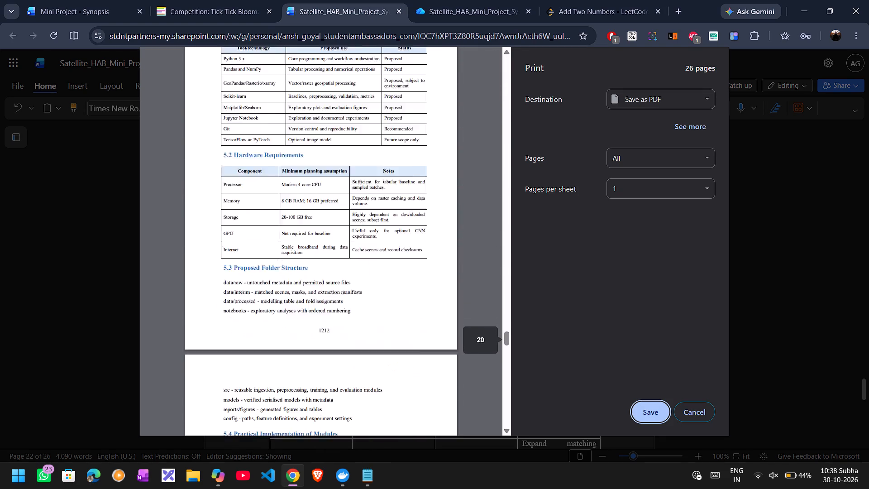
pyautogui.scroll(-9, 290, 254)
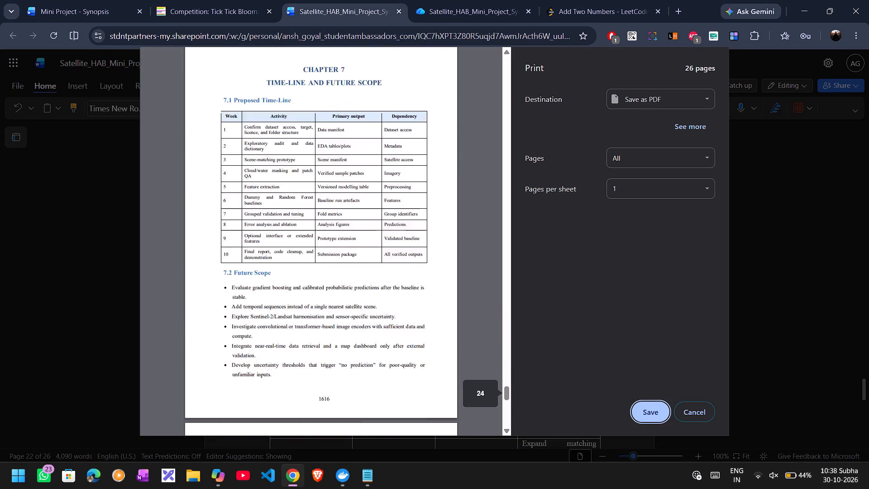
pyautogui.scroll(-2, 290, 254)
pyautogui.scroll(1, 290, 254)
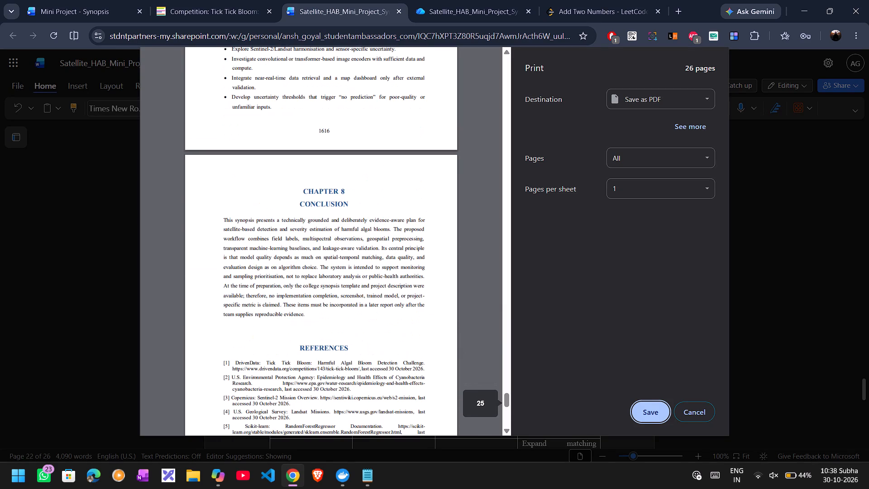
pyautogui.scroll(2, 290, 254)
pyautogui.scroll(-2, 290, 254)
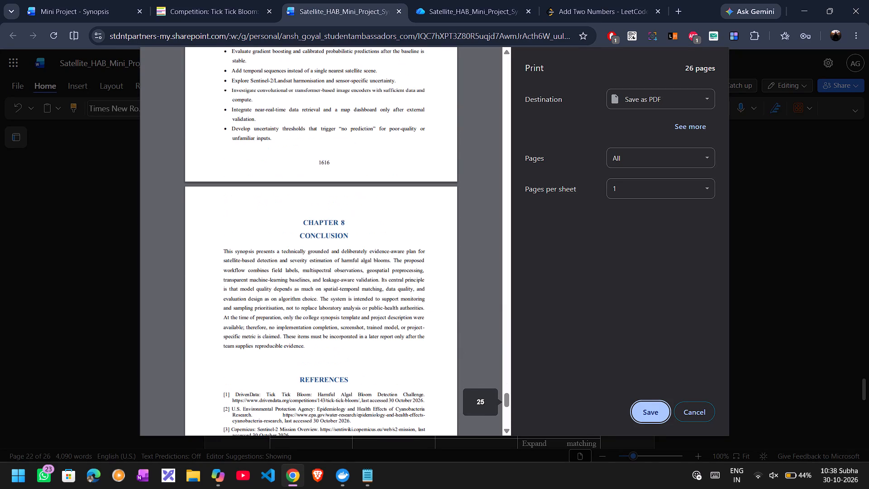
pyautogui.scroll(-3, 291, 258)
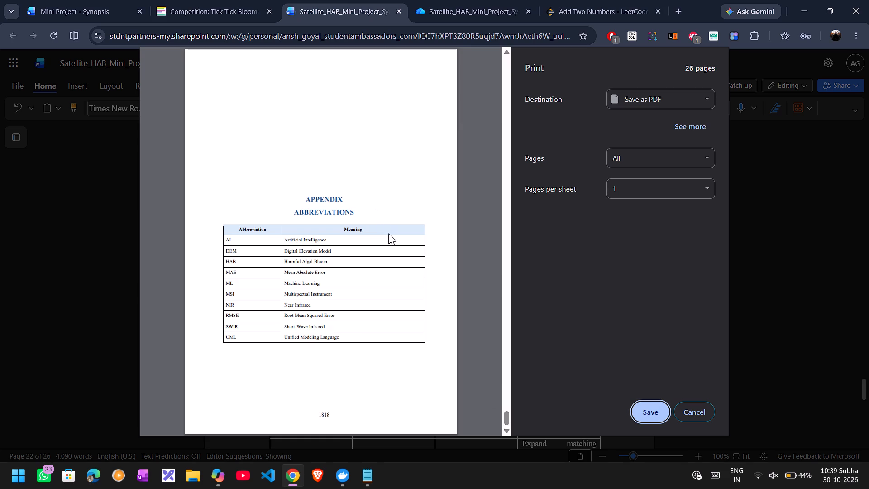
pyautogui.scroll(2, 388, 231)
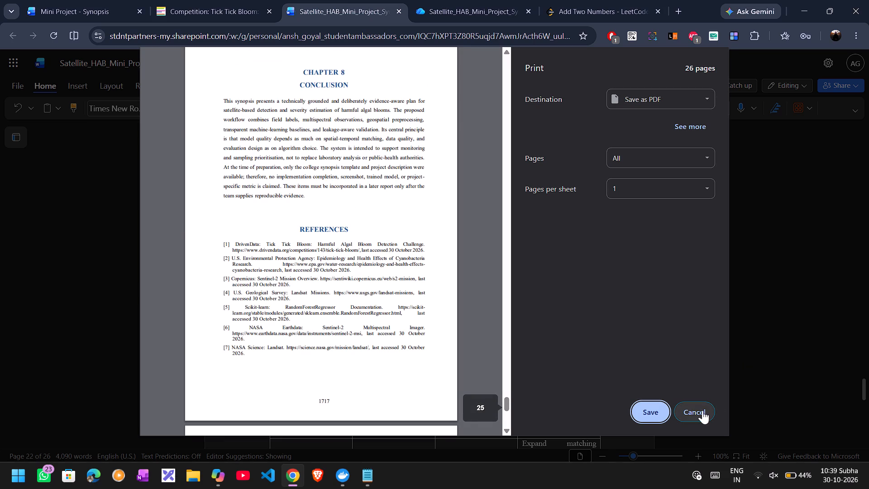
pyautogui.click(702, 410)
# Insert ten blank lines directly above the REFERENCES heading that follows the Chapter 8 Conclusion.
pyautogui.scroll(-7, 417, 272)
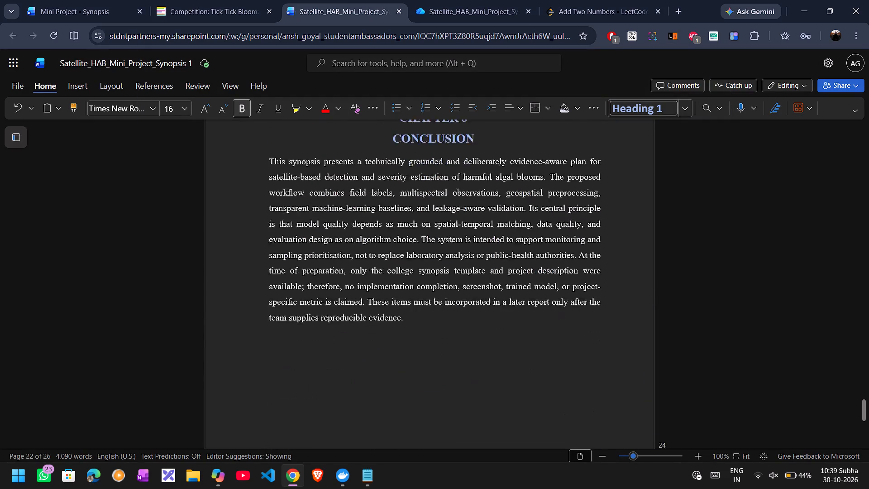
pyautogui.scroll(-1, 417, 271)
pyautogui.click(372, 173)
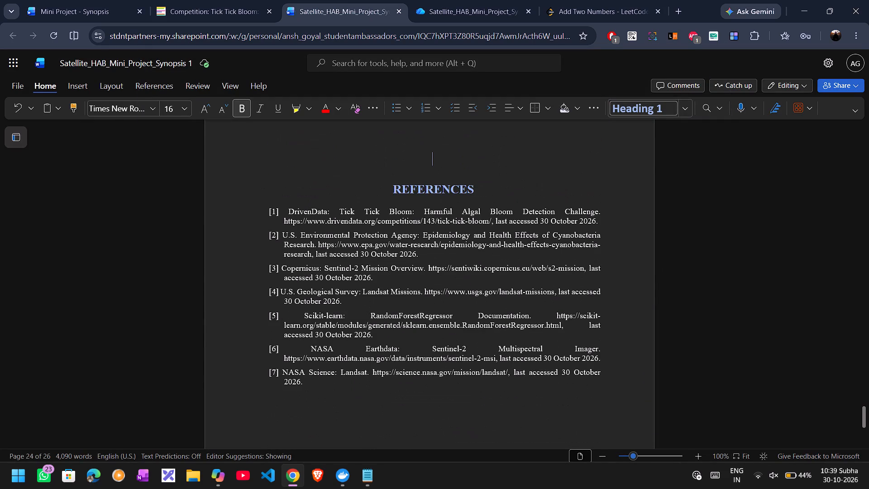
pyautogui.press('Return')
pyautogui.press('Return')
pyautogui.press('Return')
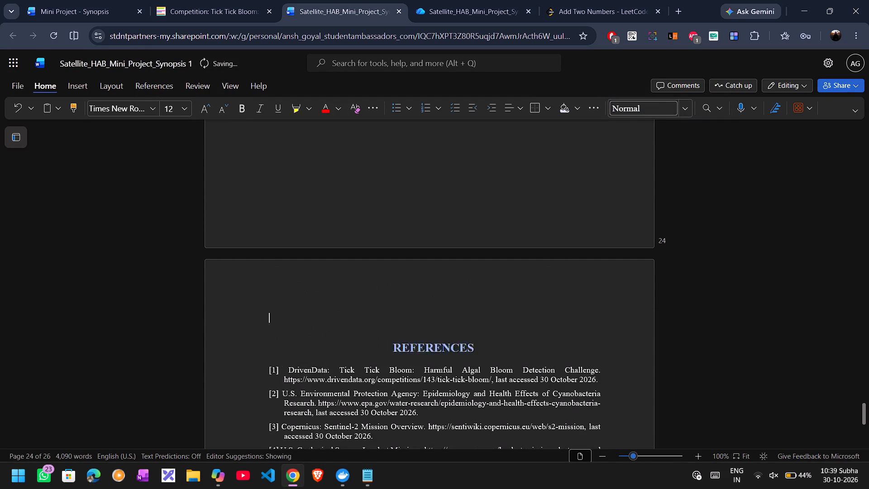
pyautogui.press('Return')
pyautogui.press('Return')
pyautogui.press('Return')
pyautogui.press('Return')
pyautogui.press('Return')
pyautogui.press('Return')
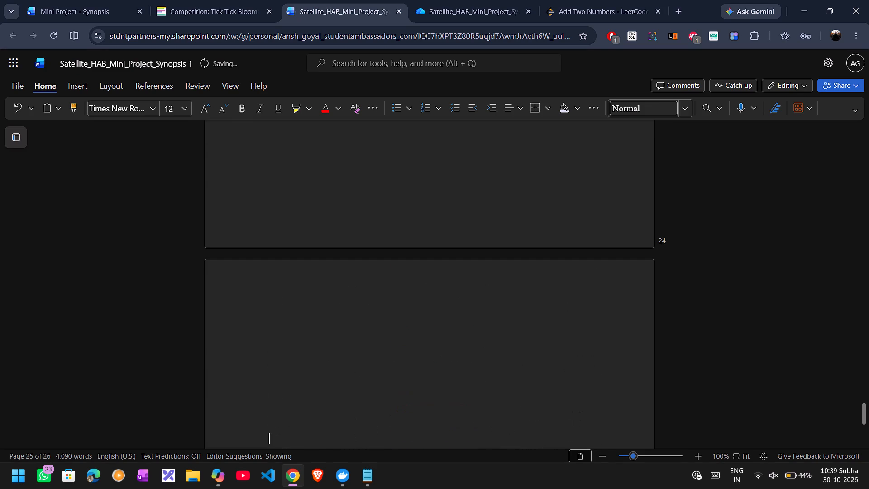
pyautogui.press('Return')
pyautogui.scroll(-4, 455, 229)
pyautogui.scroll(3, 455, 231)
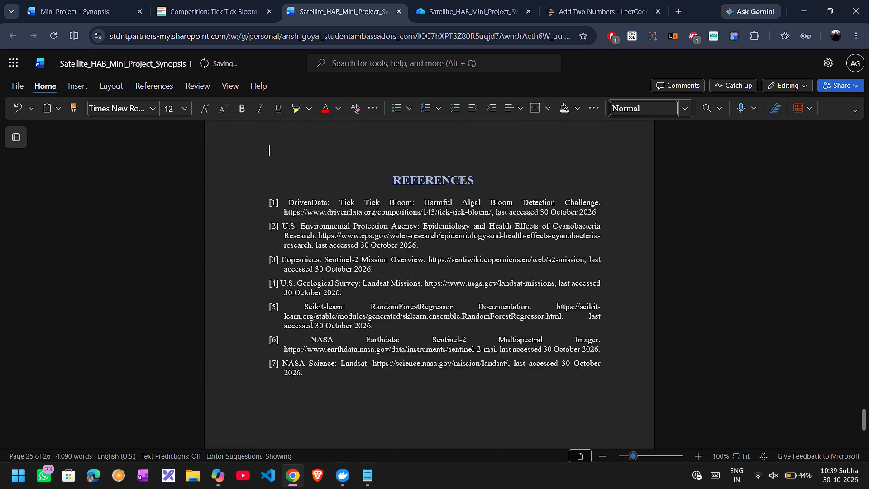
pyautogui.scroll(4, 455, 231)
pyautogui.scroll(-3, 456, 234)
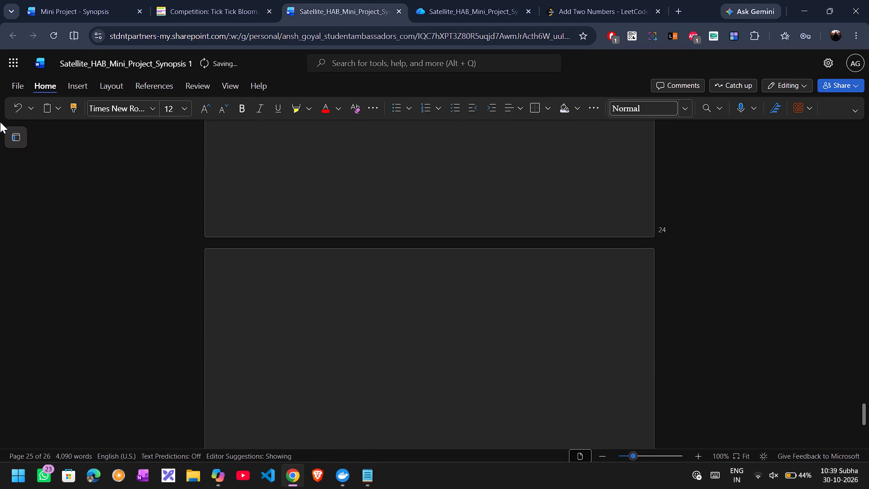
# Generate the print preview again, check where the References and Appendix sections fall, and close it without saving.
pyautogui.click(11, 87)
pyautogui.click(73, 225)
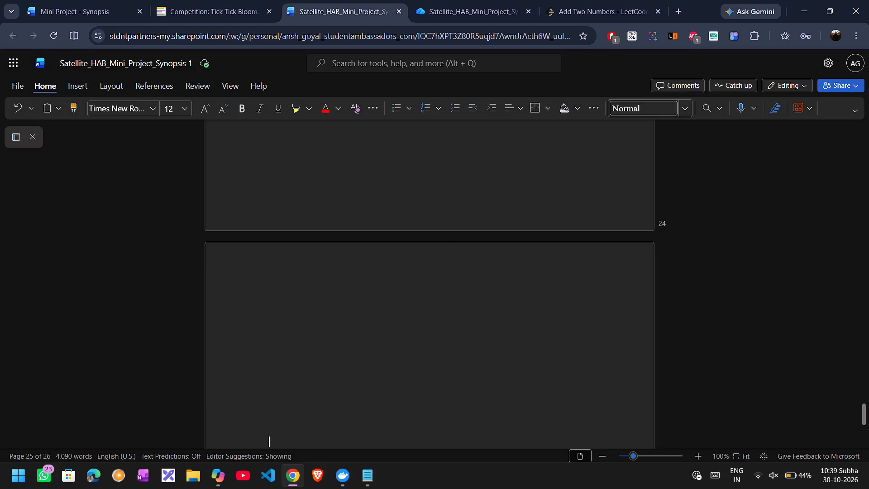
pyautogui.scroll(-16, 342, 259)
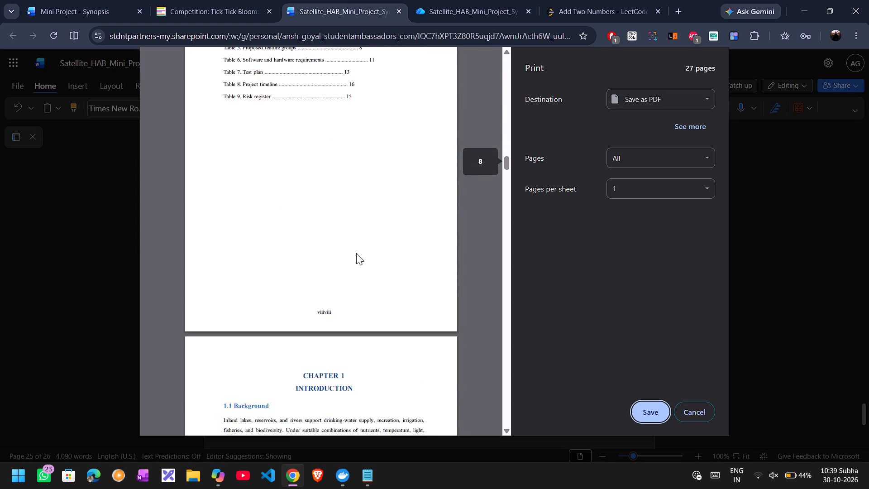
pyautogui.scroll(-20, 356, 253)
pyautogui.scroll(-15, 356, 253)
pyautogui.scroll(-6, 384, 239)
pyautogui.scroll(4, 384, 239)
pyautogui.scroll(-3, 384, 239)
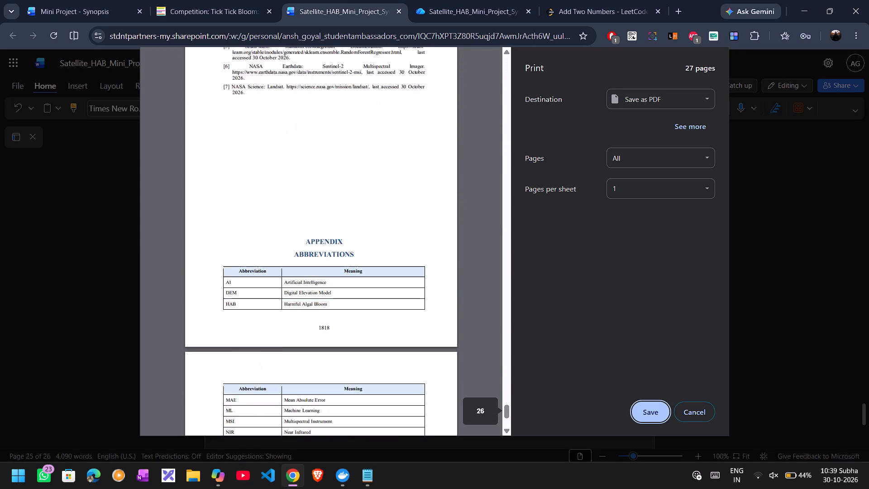
pyautogui.click(699, 400)
pyautogui.click(704, 412)
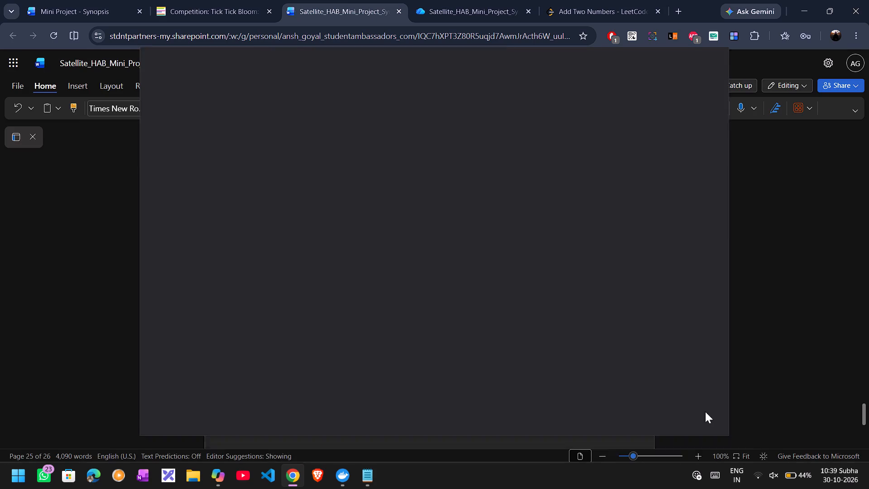
# Add three more blank lines above the REFERENCES heading.
pyautogui.scroll(-5, 567, 291)
pyautogui.scroll(2, 554, 292)
pyautogui.scroll(-1, 554, 296)
pyautogui.scroll(1, 552, 297)
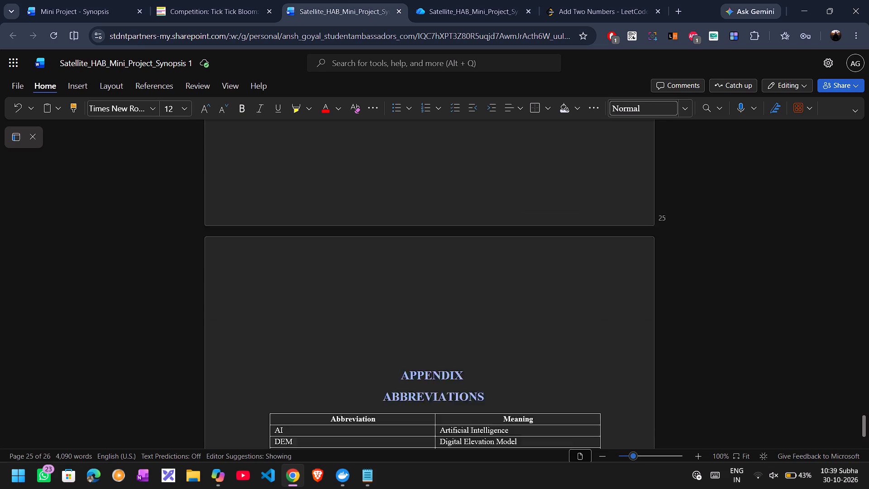
pyautogui.scroll(2, 552, 297)
pyautogui.press('Return')
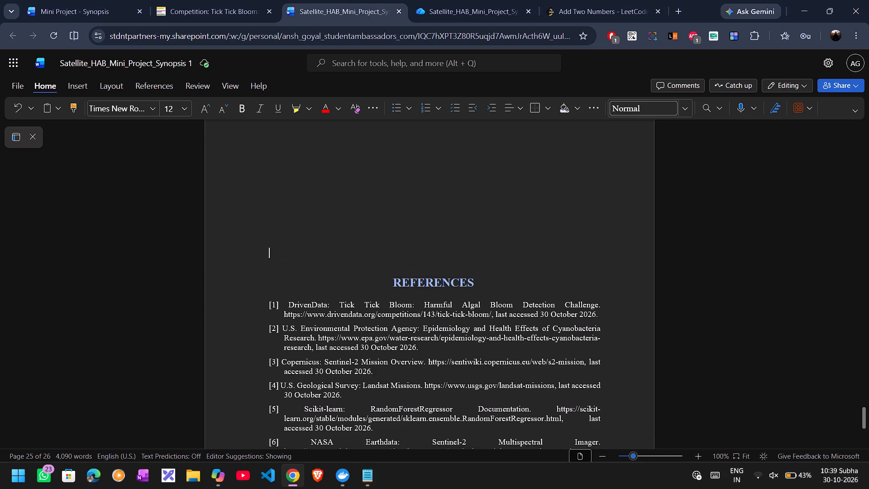
pyautogui.press('Return')
pyautogui.press('Return')
pyautogui.scroll(-3, 375, 261)
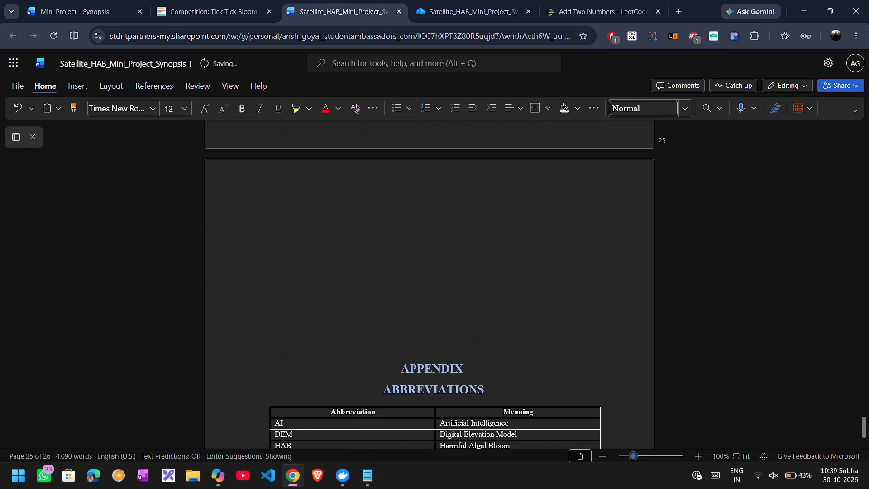
# Insert eight blank lines in the empty space above the APPENDIX heading.
pyautogui.click(386, 293)
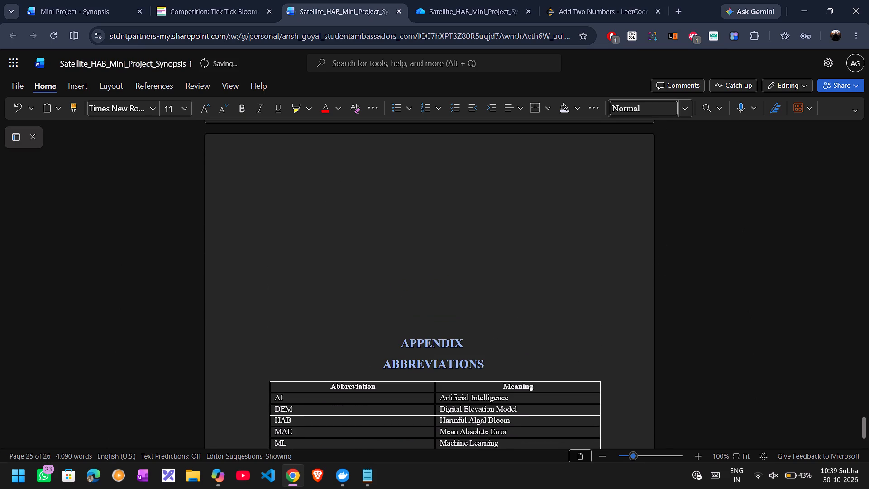
pyautogui.press('Return')
pyautogui.press('Return')
pyautogui.press('Return')
pyautogui.press('Return')
pyautogui.press('Return')
pyautogui.press('Return')
pyautogui.press('Return')
pyautogui.press('Return')
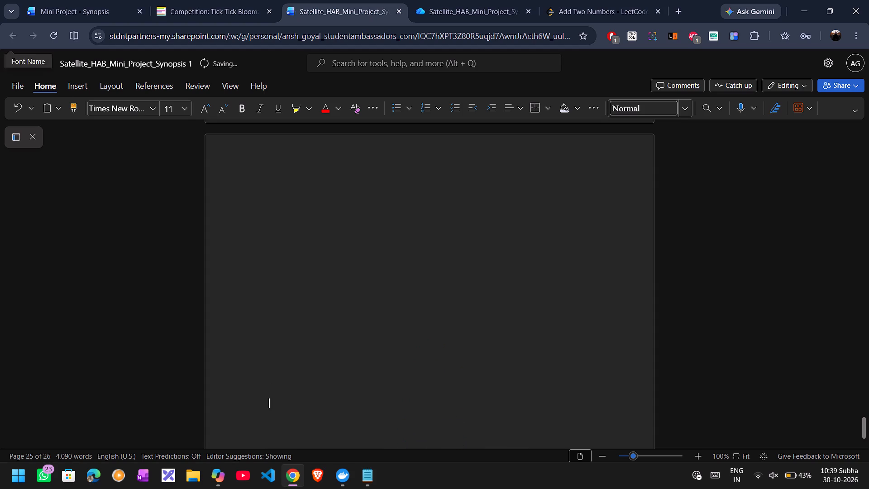
# Preview the printout again, check the page positions of the References and Appendix sections, and close it without saving.
pyautogui.click(24, 81)
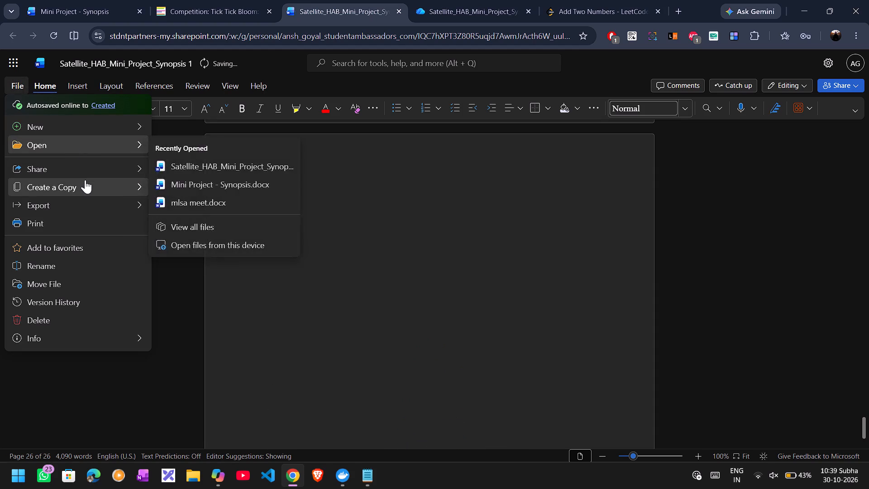
pyautogui.click(124, 222)
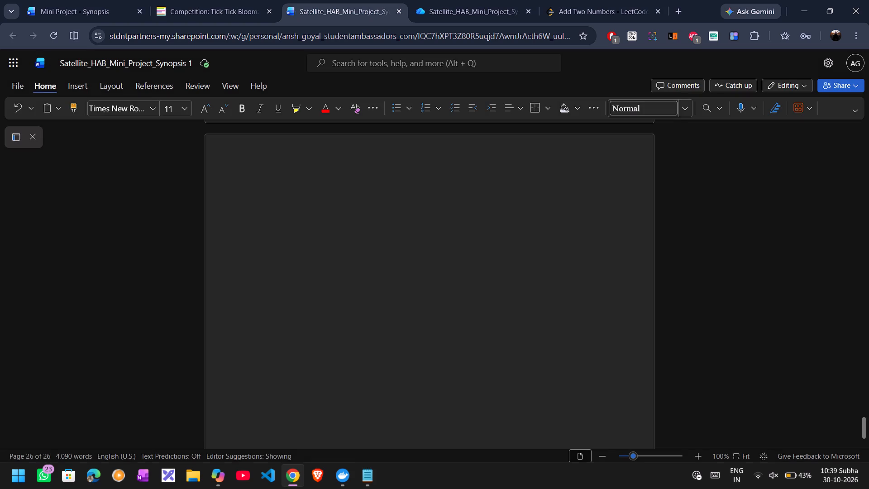
pyautogui.scroll(-8, 387, 216)
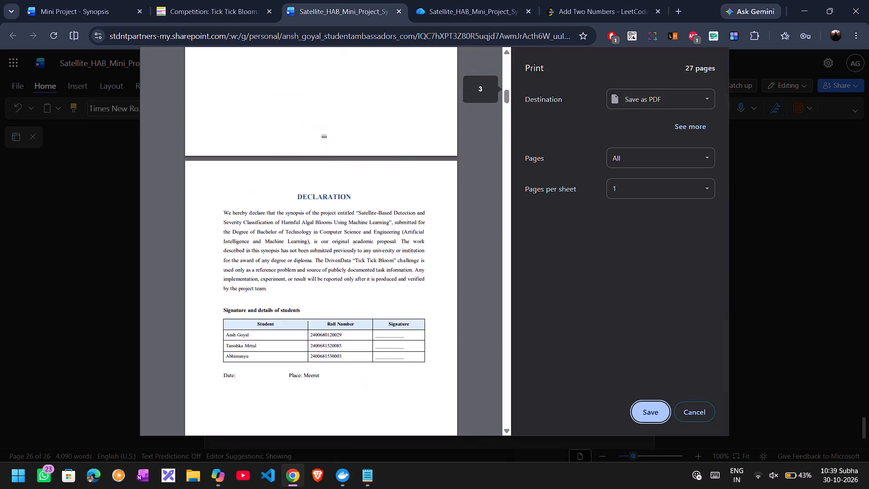
pyautogui.scroll(-7, 385, 202)
pyautogui.scroll(-20, 408, 159)
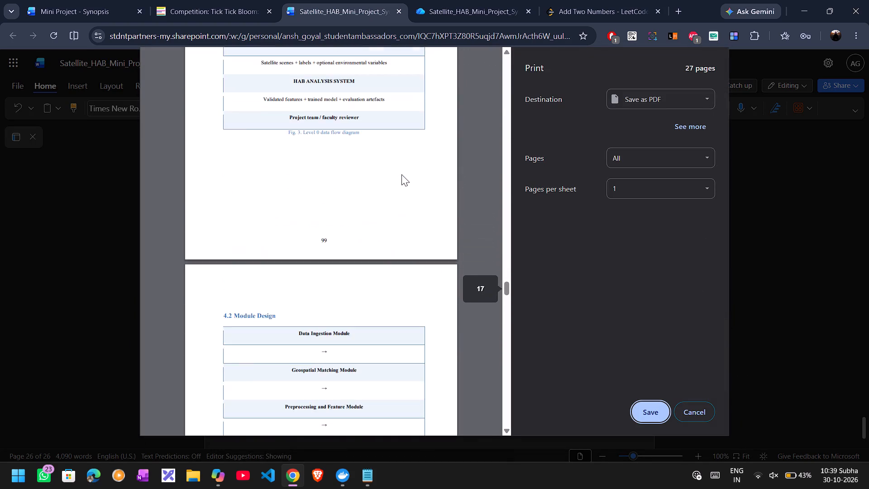
pyautogui.scroll(-17, 401, 174)
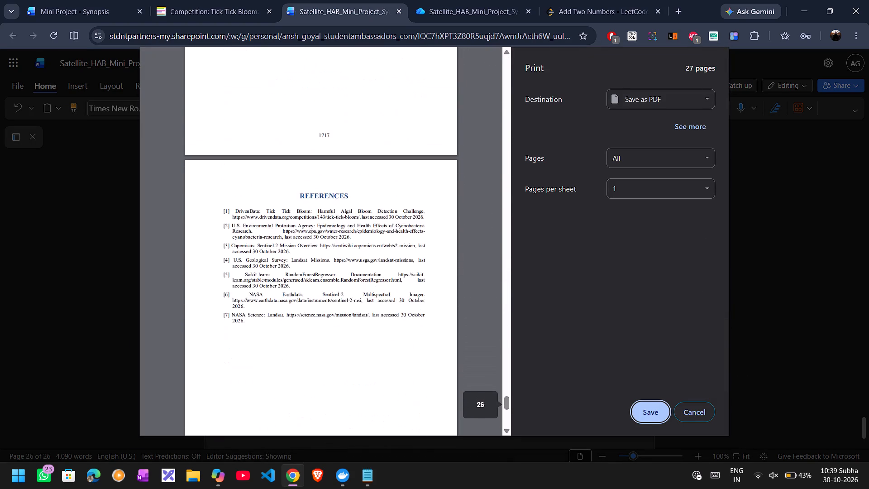
pyautogui.scroll(2, 401, 175)
pyautogui.scroll(-1, 401, 175)
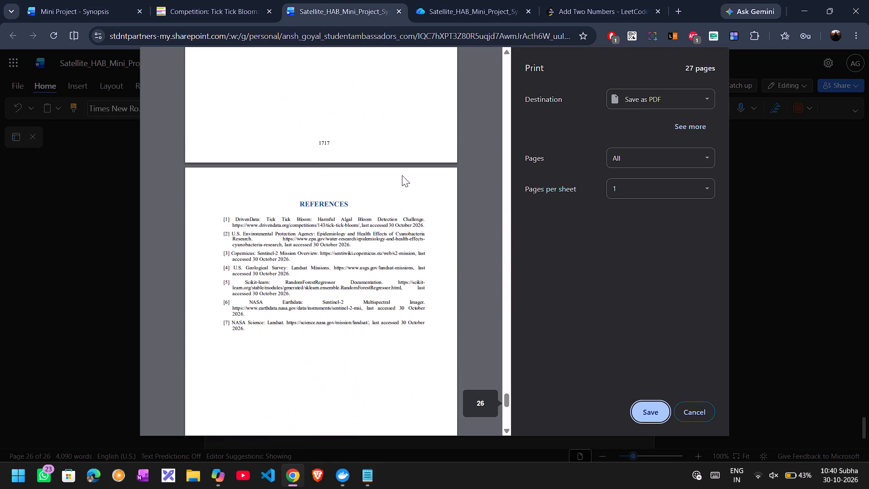
pyautogui.scroll(-2, 403, 175)
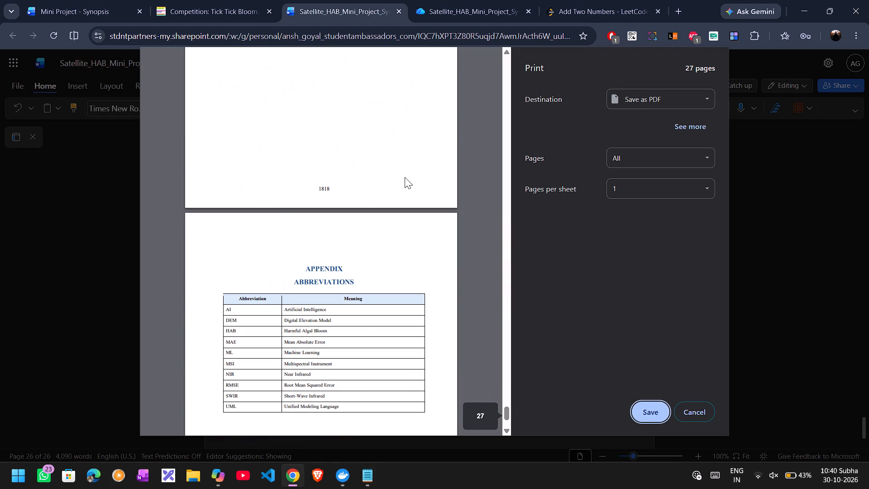
pyautogui.scroll(-3, 405, 177)
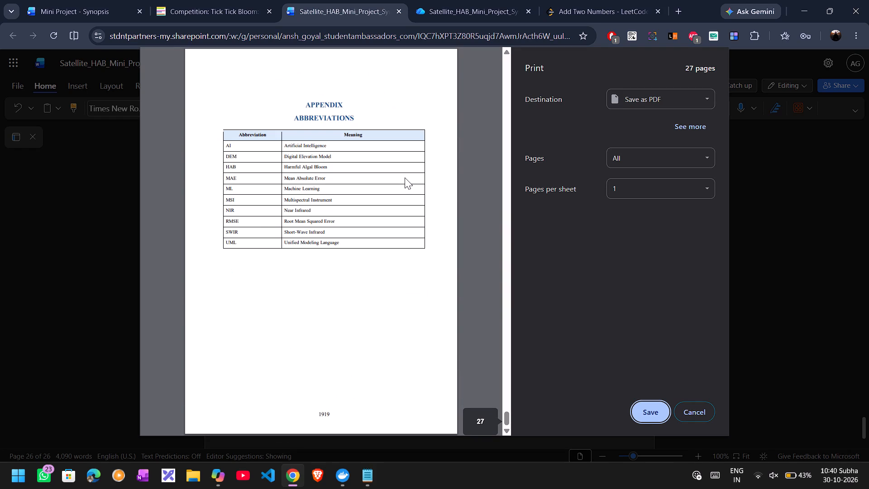
pyautogui.click(689, 415)
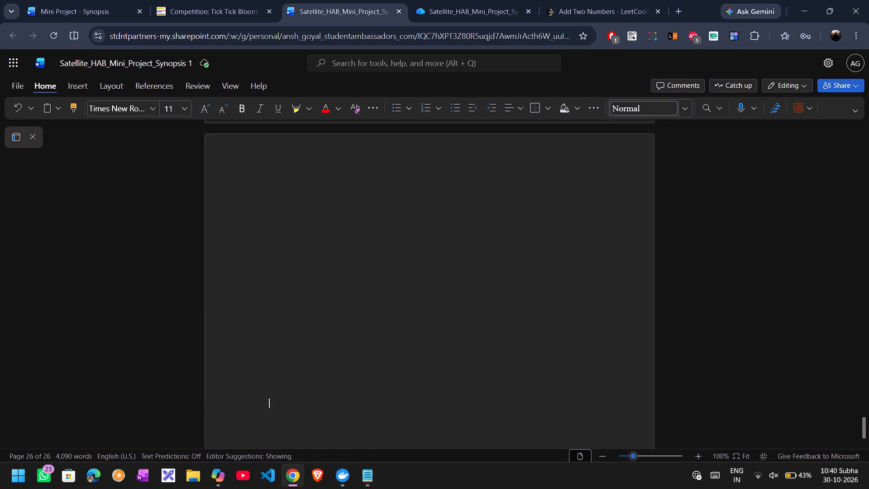
# Delete a few of the blank lines in the empty space above the APPENDIX heading.
pyautogui.scroll(-5, 472, 317)
pyautogui.scroll(2, 472, 317)
pyautogui.scroll(-1, 425, 347)
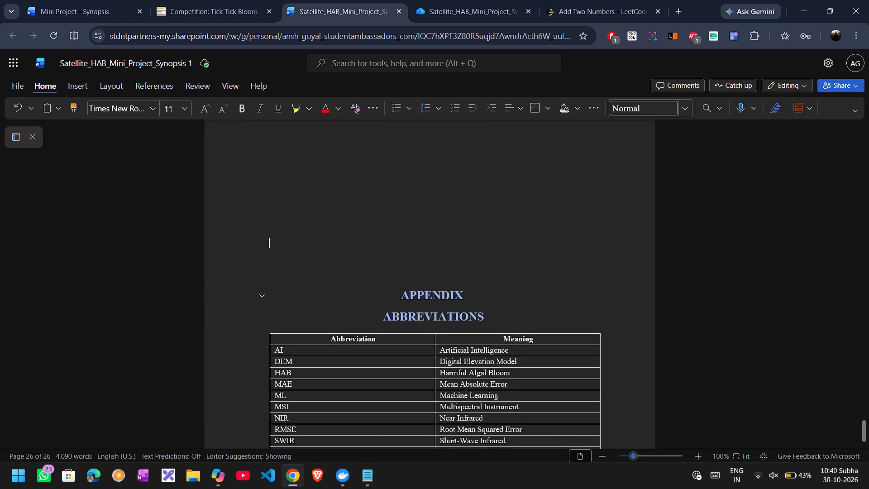
pyautogui.press('BackSpace')
pyautogui.press('\\')
pyautogui.press('BackSpace')
pyautogui.press('BackSpace')
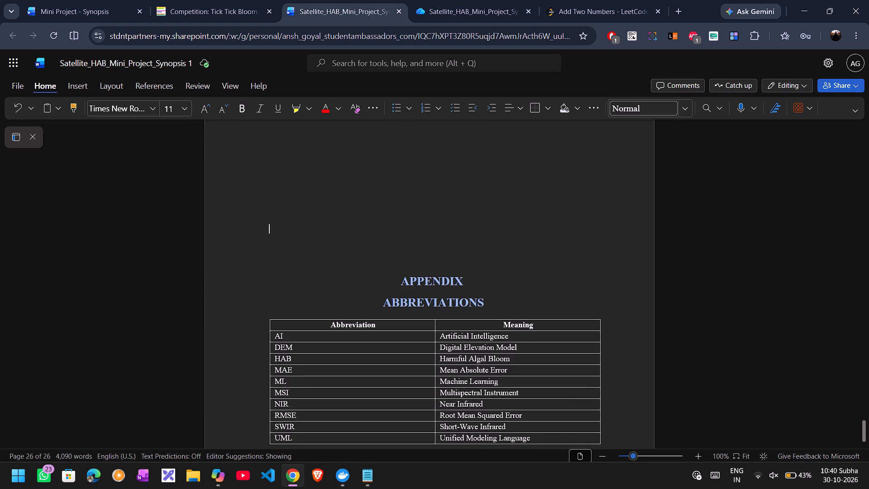
pyautogui.press('BackSpace')
pyautogui.press('BackSpace')
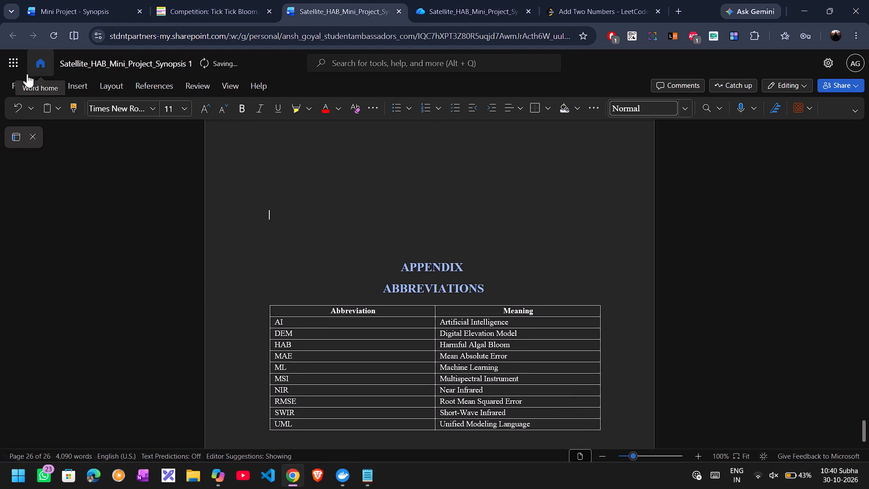
# Generate the print preview, check where References and Appendix start, and save all pages as a PDF named Synopsis in Downloads.
pyautogui.click(26, 82)
pyautogui.click(108, 213)
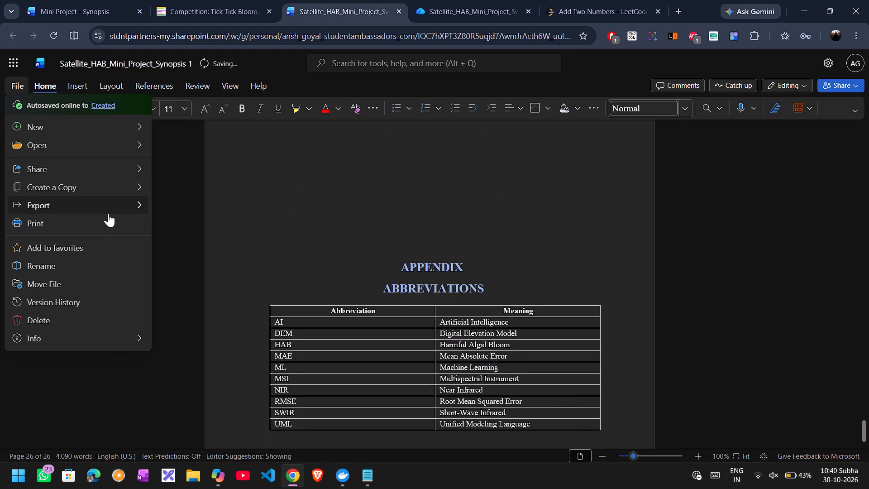
pyautogui.click(115, 225)
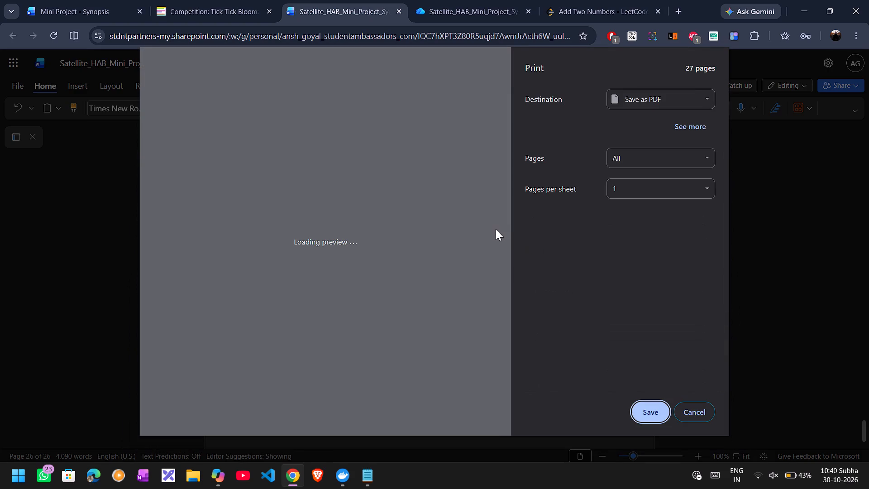
pyautogui.scroll(-7, 440, 217)
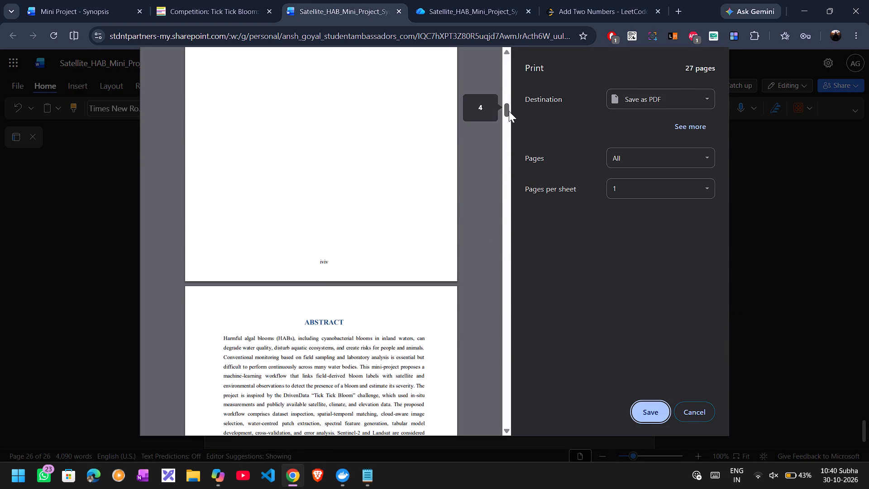
pyautogui.moveTo(507, 110); pyautogui.dragTo(506, 488)
pyautogui.scroll(1, 299, 277)
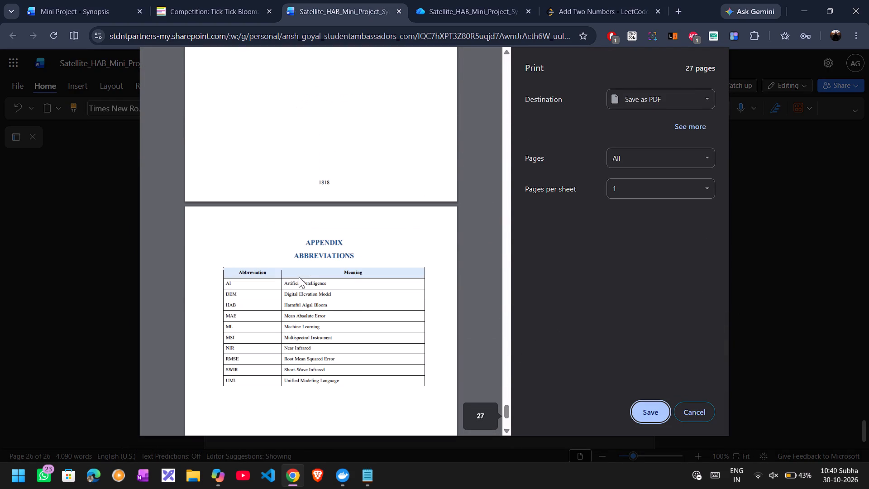
pyautogui.scroll(3, 313, 288)
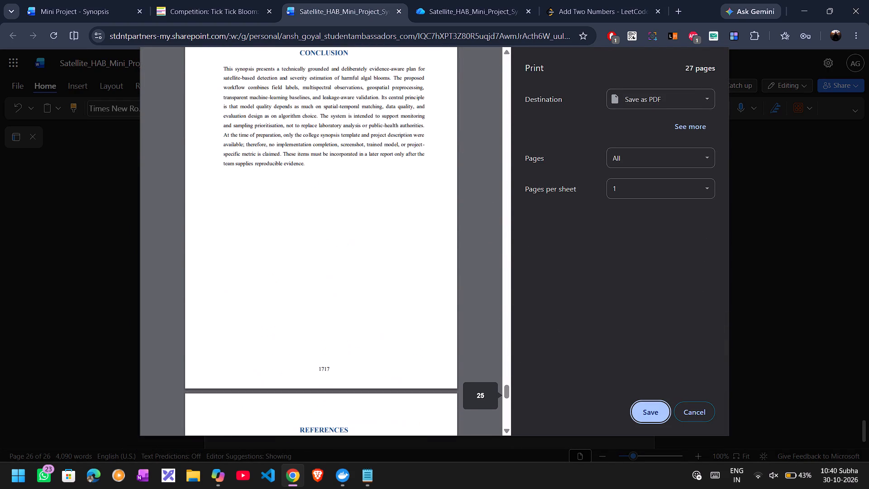
pyautogui.scroll(6, 314, 289)
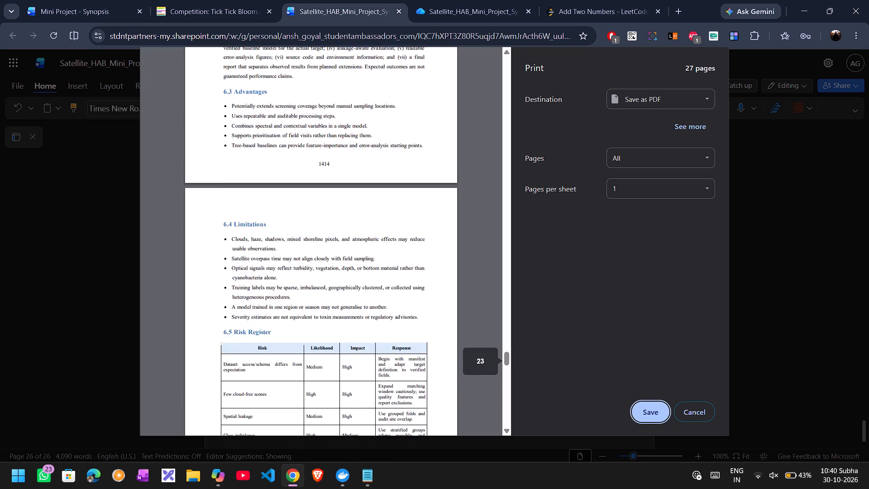
pyautogui.scroll(18, 315, 290)
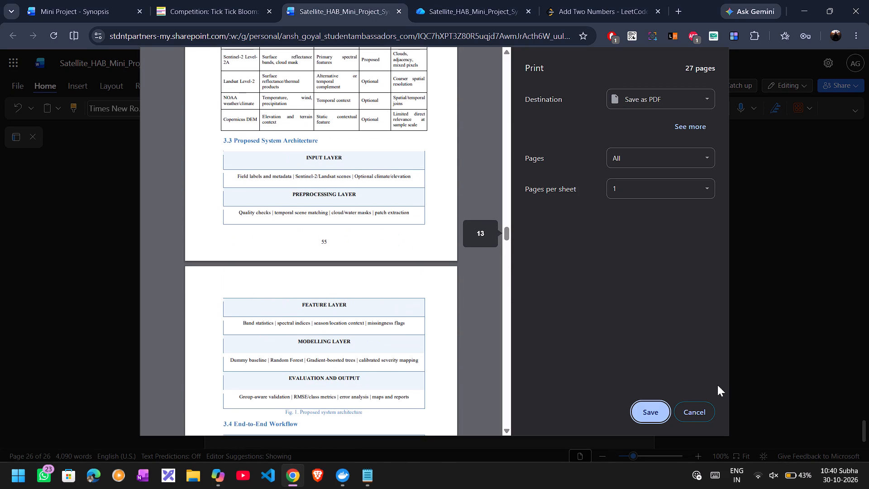
pyautogui.click(643, 410)
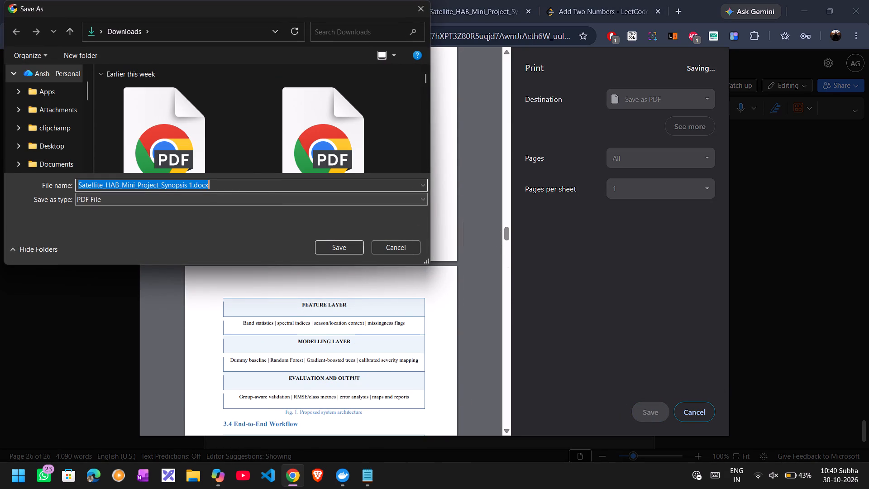
# Clear the suggested file name for the PDF being saved in Downloads.
pyautogui.moveTo(259, 186); pyautogui.dragTo(57, 155)
pyautogui.press('BackSpace')
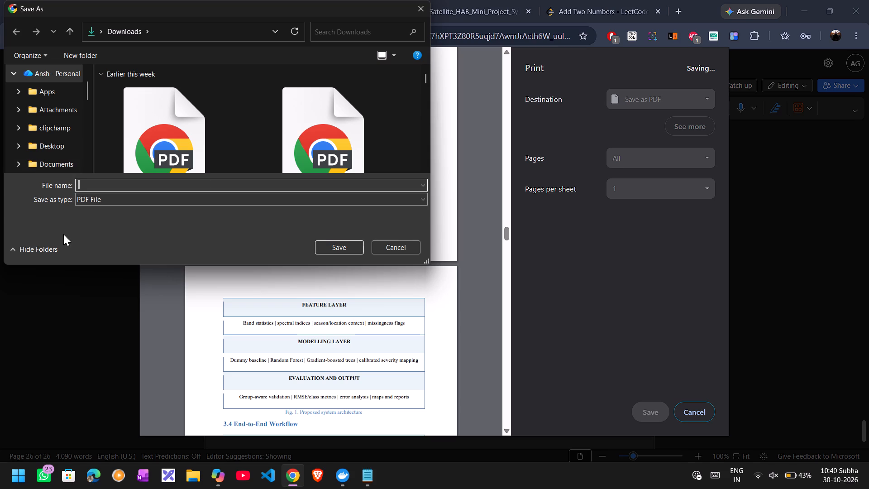
# Look through the list of available Wi-Fi networks, and close it without switching connection.
pyautogui.click(790, 477)
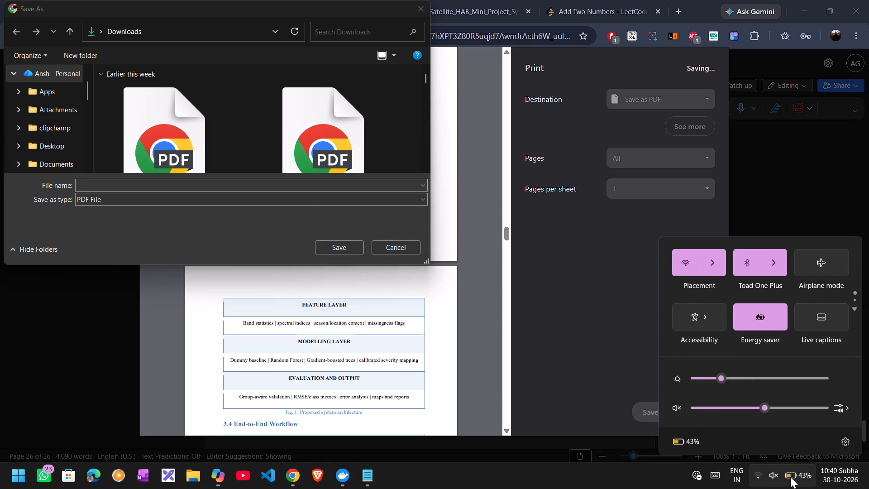
pyautogui.click(702, 271)
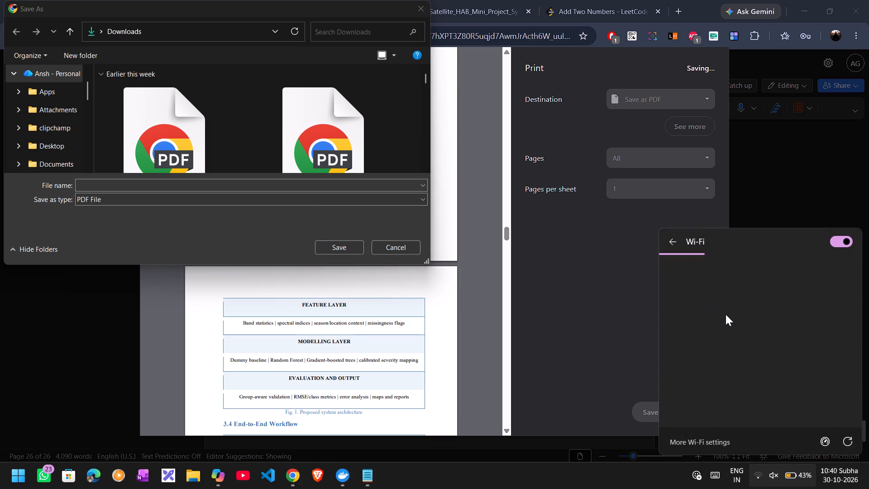
pyautogui.scroll(-3, 735, 321)
pyautogui.scroll(3, 735, 321)
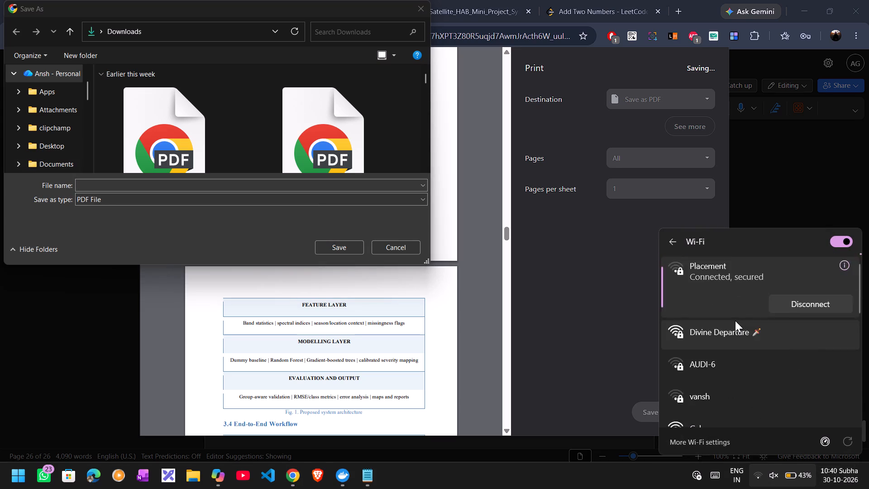
pyautogui.scroll(-7, 735, 321)
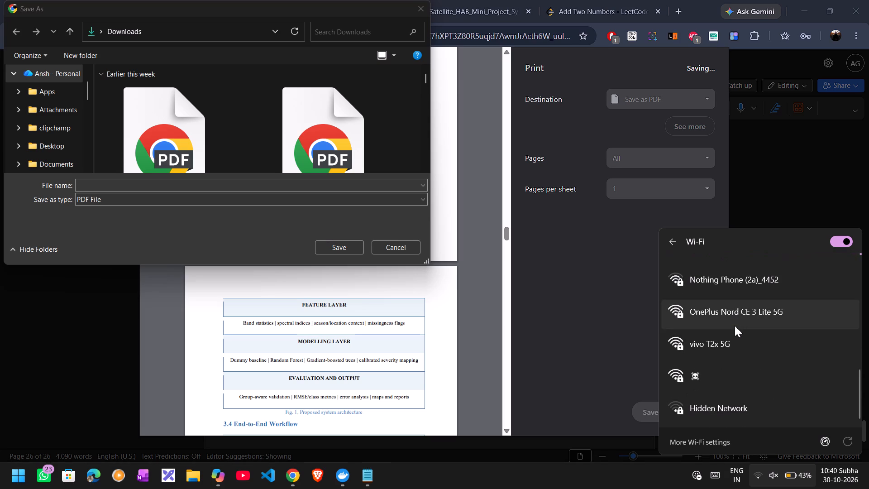
pyautogui.click(791, 475)
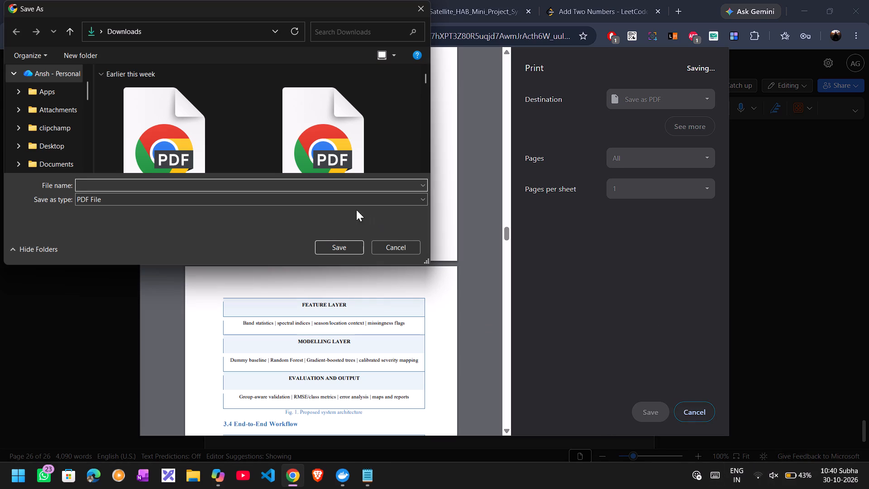
# Name the PDF Synopsis and save it in the Downloads folder.
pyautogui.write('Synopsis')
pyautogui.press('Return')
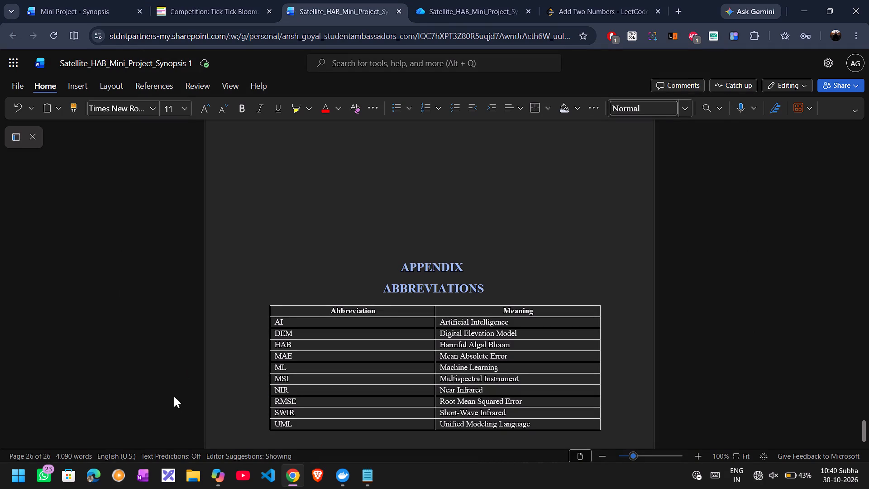
# Switch to File Explorer and open the newly saved Synopsis PDF from the recent files.
pyautogui.click(184, 480)
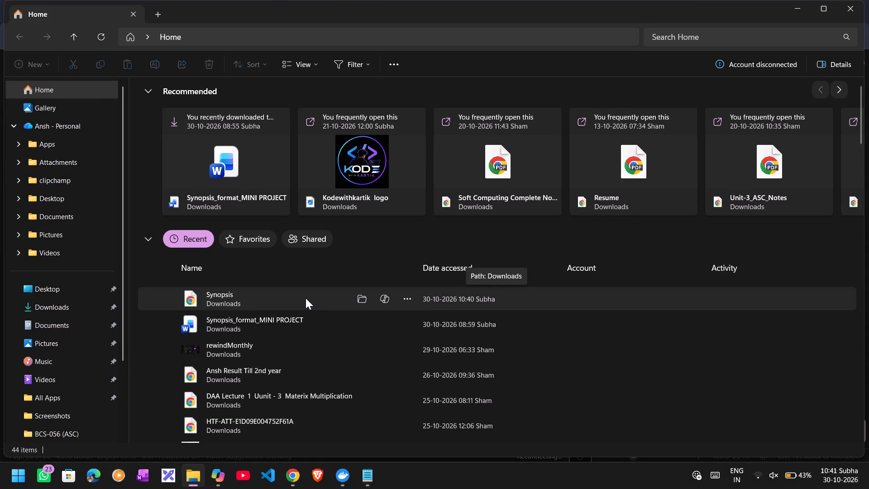
pyautogui.click(306, 298)
pyautogui.click(306, 298)
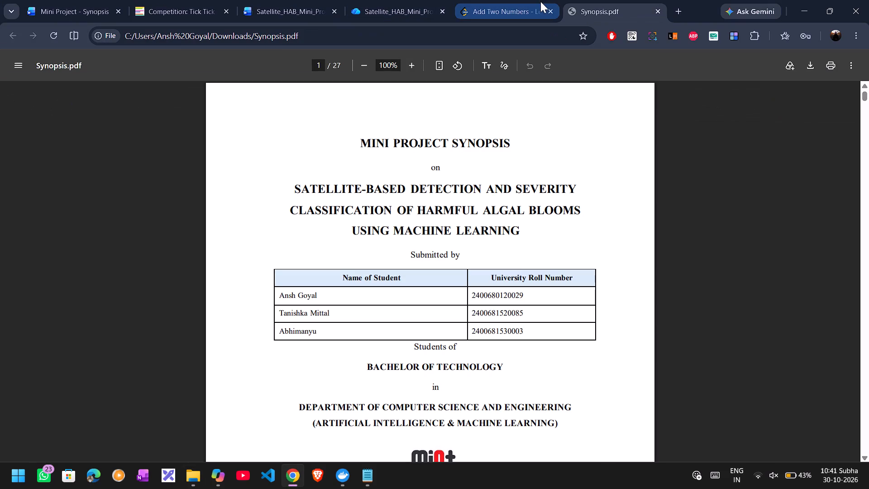
# Review the cover page and second title page of the PDF, including the student table and the guide's details.
pyautogui.scroll(-5, 579, 390)
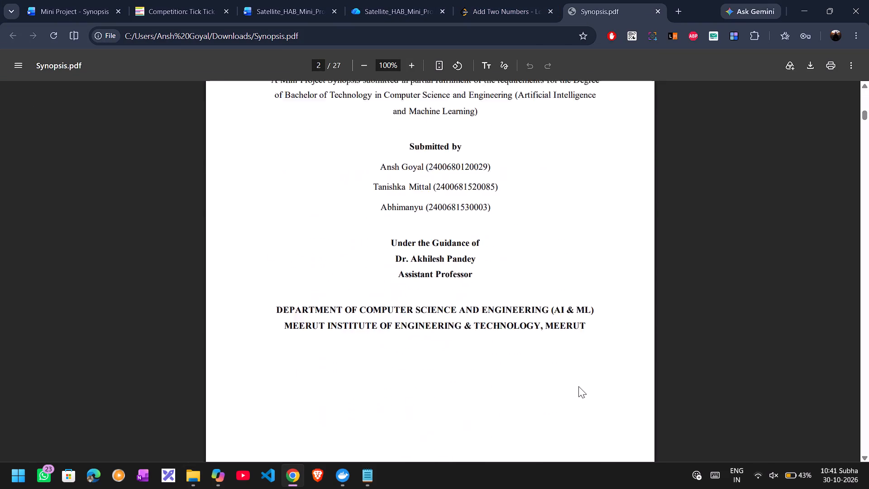
pyautogui.scroll(7, 578, 370)
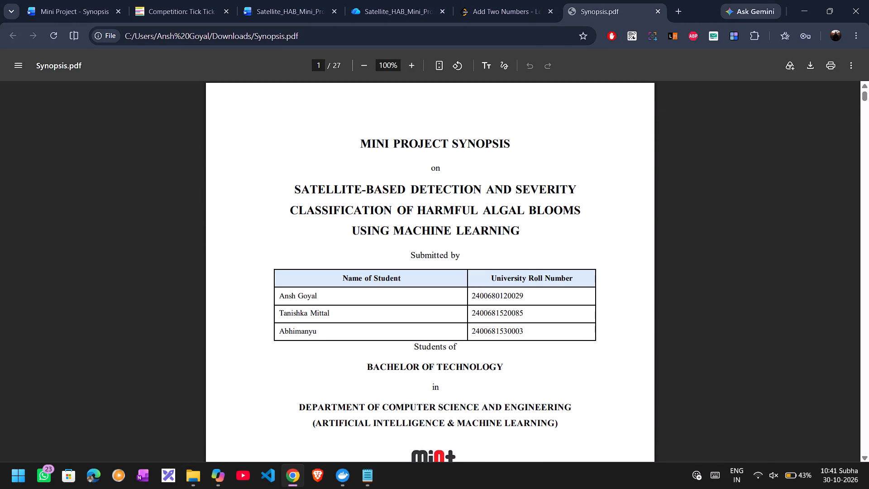
pyautogui.scroll(-3, 540, 293)
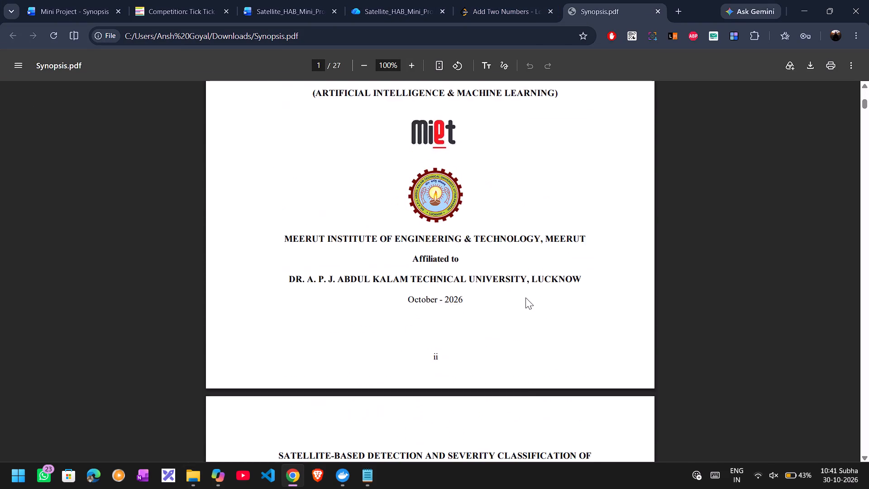
pyautogui.scroll(2, 515, 259)
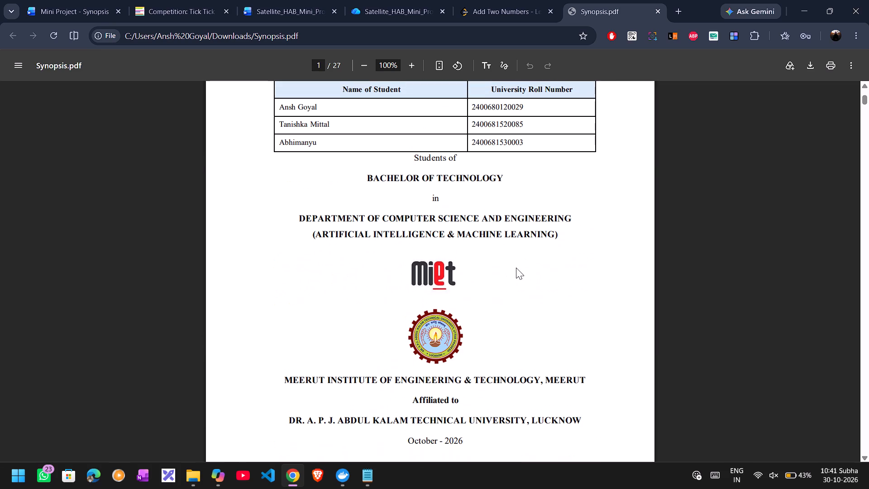
pyautogui.scroll(-3, 521, 306)
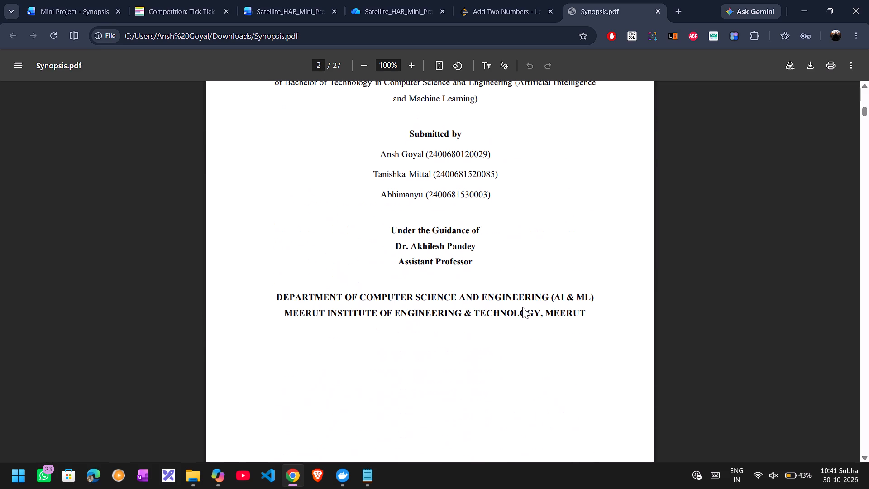
pyautogui.moveTo(472, 261); pyautogui.dragTo(404, 240)
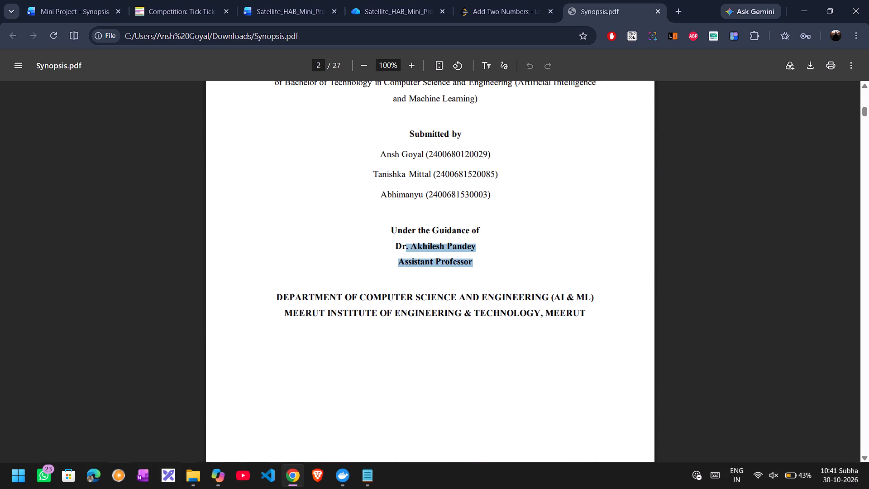
pyautogui.moveTo(404, 240); pyautogui.dragTo(397, 240)
pyautogui.click(465, 273)
pyautogui.scroll(-1, 482, 264)
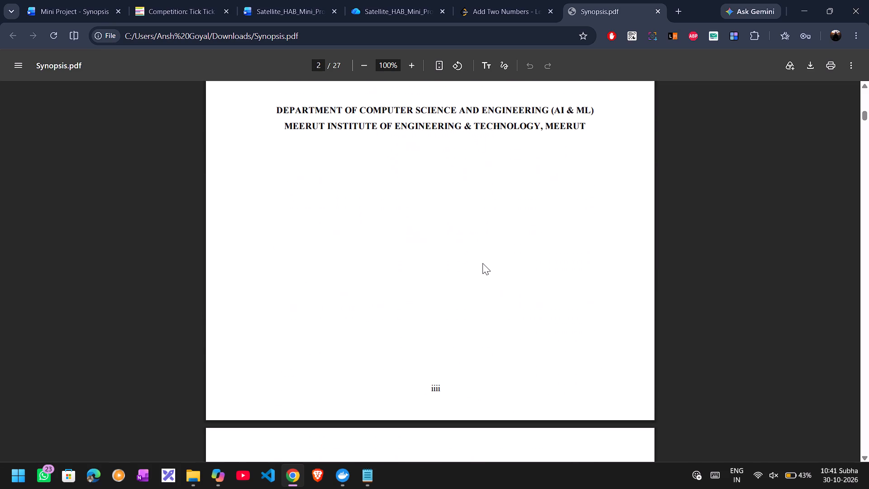
# Check the layout of the student signature page, the Acknowledgement and the Abstract in the PDF.
pyautogui.scroll(-3, 482, 263)
pyautogui.scroll(1, 482, 263)
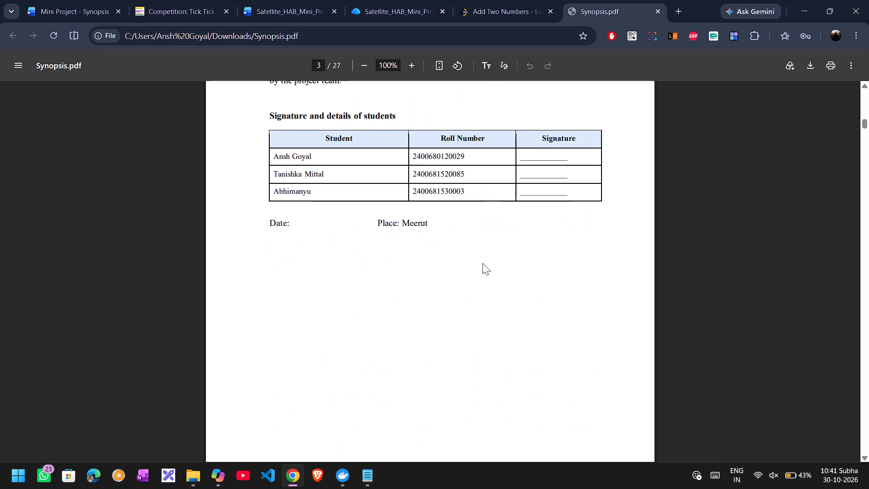
pyautogui.scroll(-2, 512, 344)
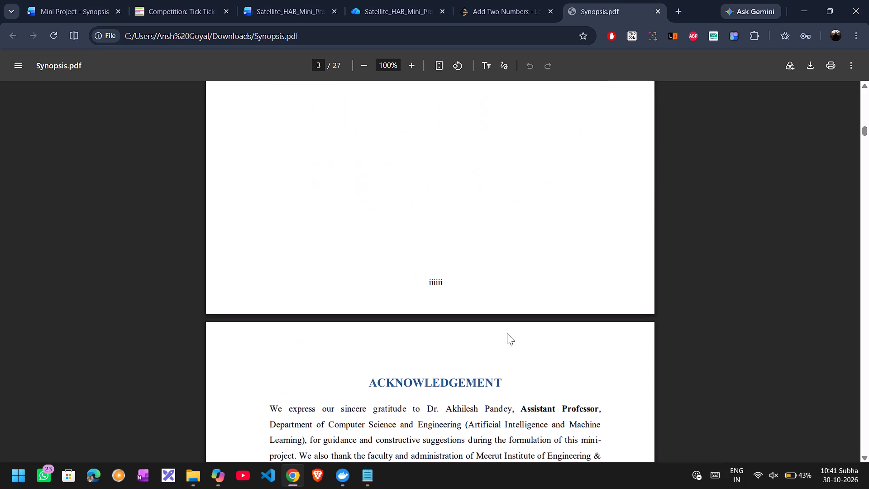
pyautogui.scroll(-3, 507, 333)
pyautogui.scroll(2, 503, 325)
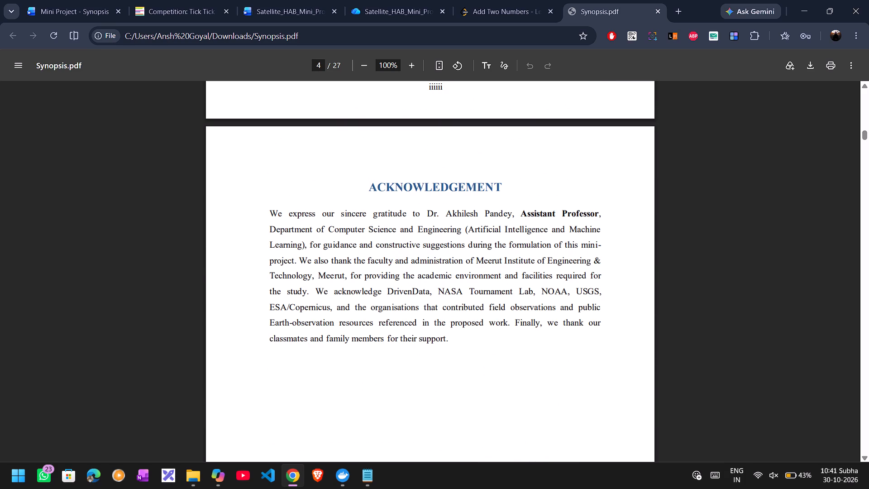
pyautogui.scroll(-5, 495, 305)
# Examine the Table of Contents, List of Figures and List of Tables in the PDF.
pyautogui.scroll(1, 489, 303)
pyautogui.scroll(-4, 489, 303)
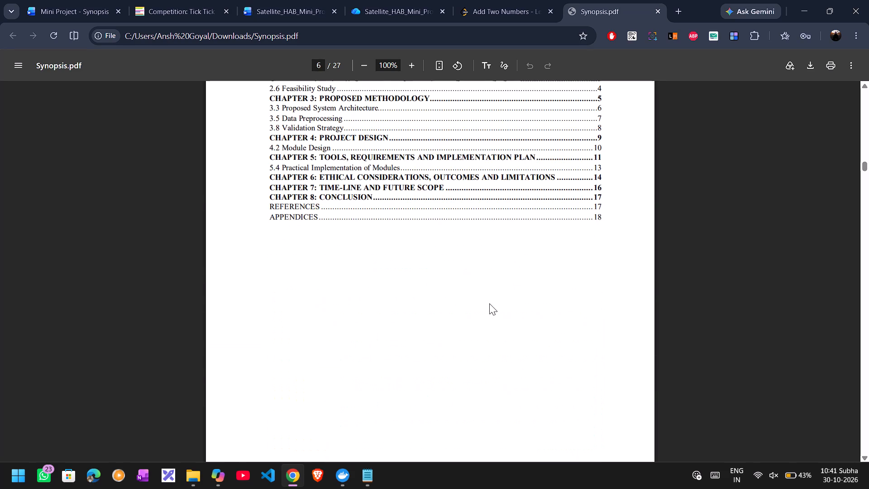
pyautogui.scroll(1, 489, 303)
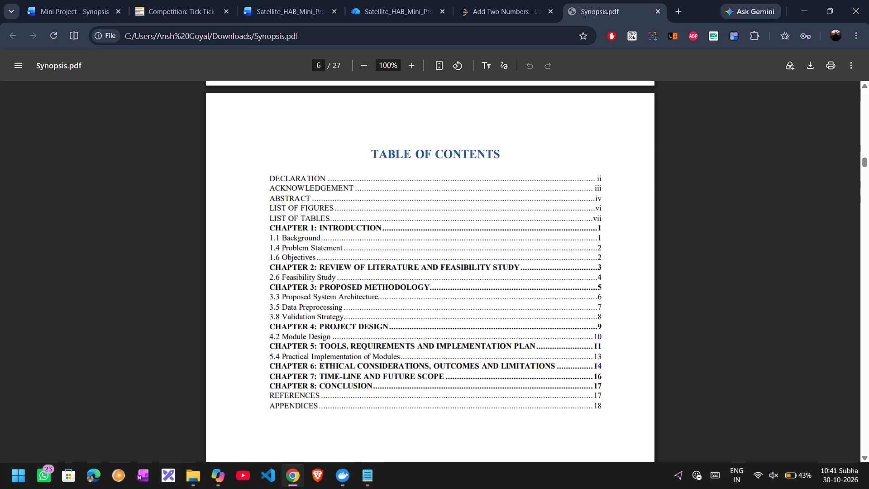
pyautogui.scroll(-2, 500, 294)
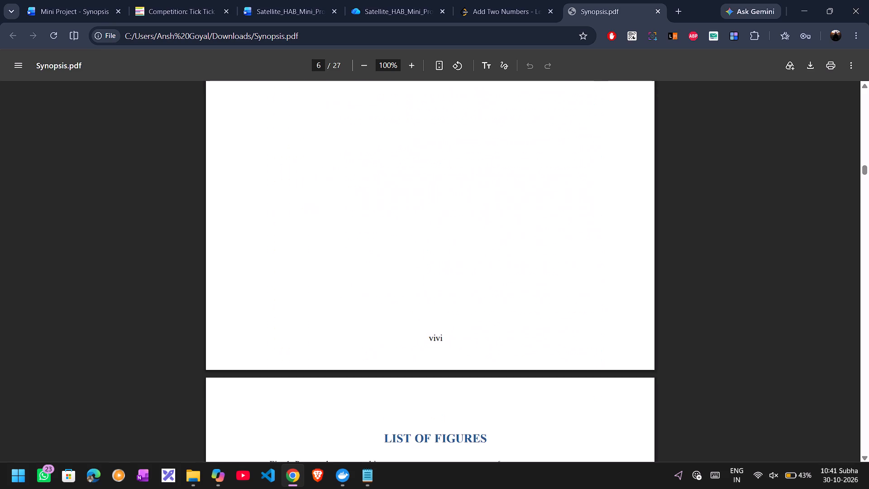
pyautogui.scroll(-6, 500, 294)
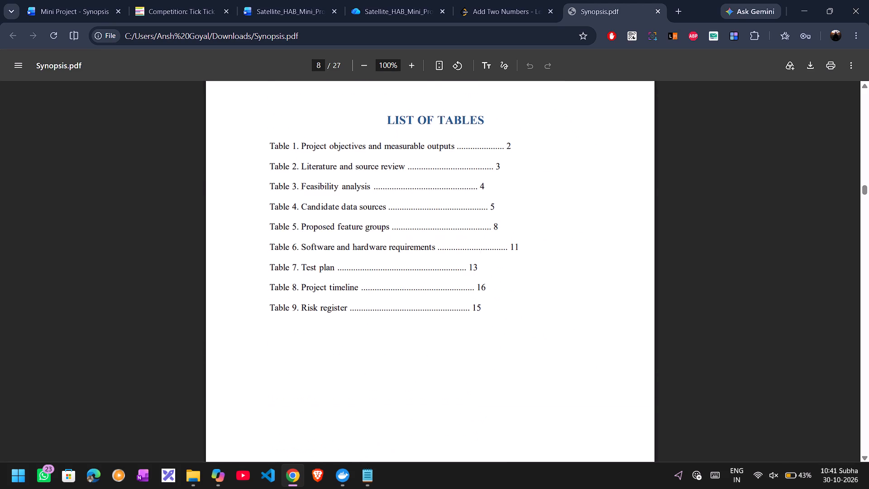
pyautogui.scroll(1, 500, 294)
pyautogui.scroll(-4, 500, 294)
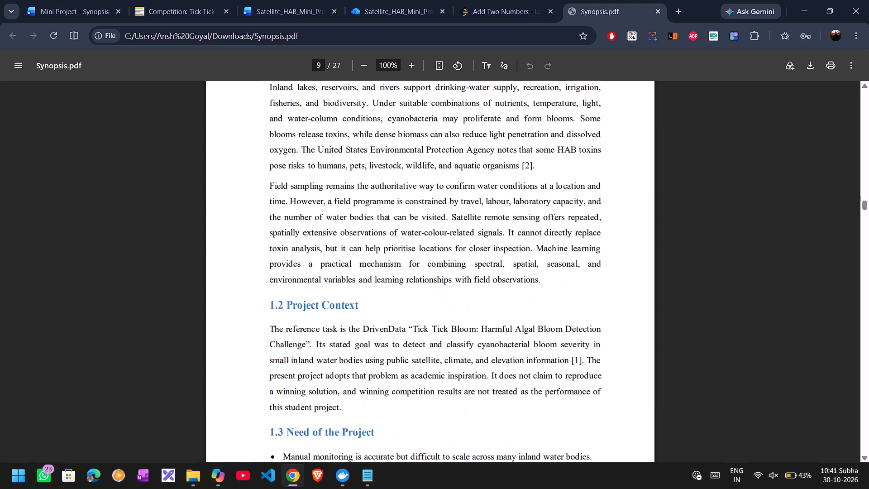
# Review the Chapter 1 and Chapter 2 pages, checking how the Objectives and Reviewed Sources tables fall across pages.
pyautogui.scroll(1, 500, 294)
pyautogui.scroll(-5, 500, 294)
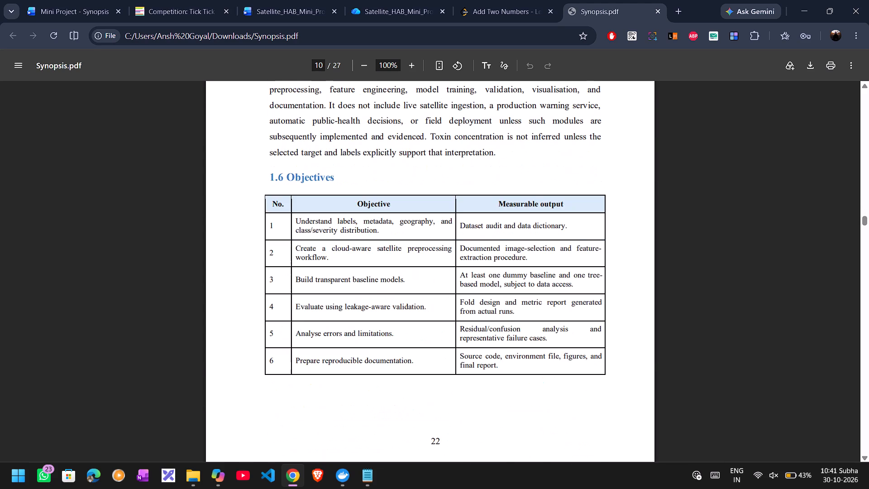
pyautogui.scroll(-6, 501, 292)
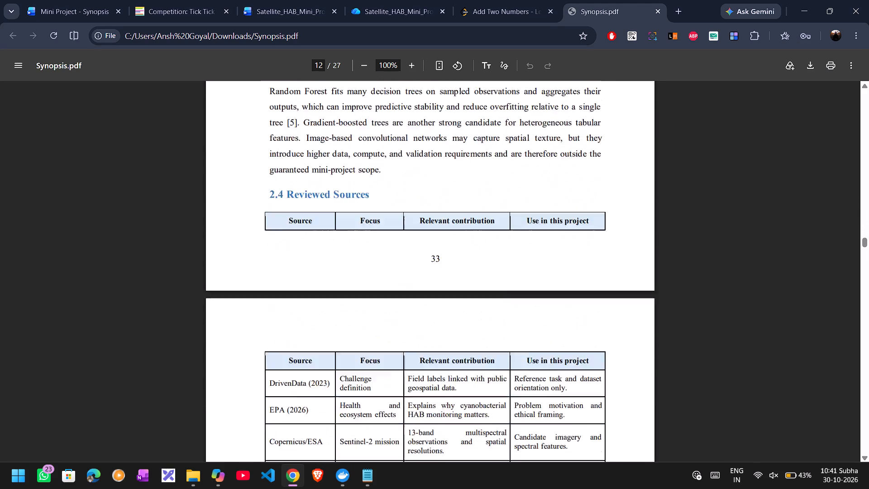
pyautogui.scroll(-1, 501, 292)
pyautogui.scroll(3, 501, 292)
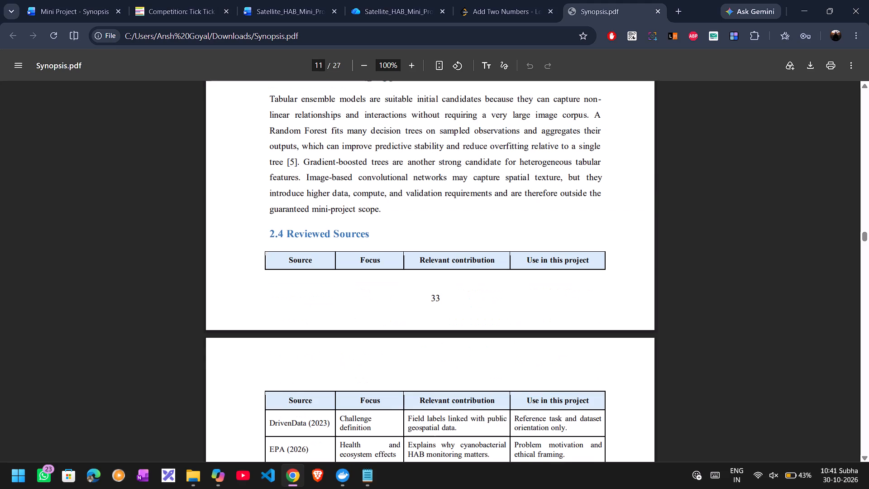
pyautogui.scroll(-5, 501, 292)
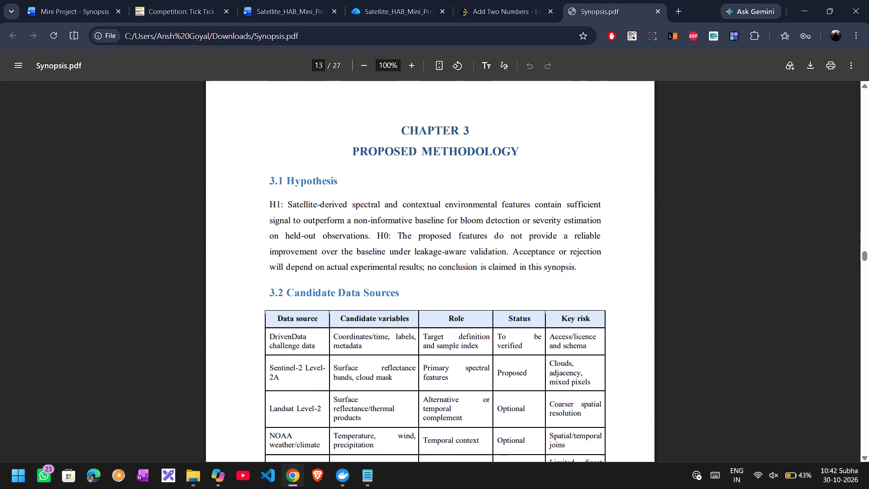
# Review the Chapter 3 pages of the PDF, including the data sources table, system architecture, workflow and the start of the Proposed Features table.
pyautogui.scroll(-4, 502, 292)
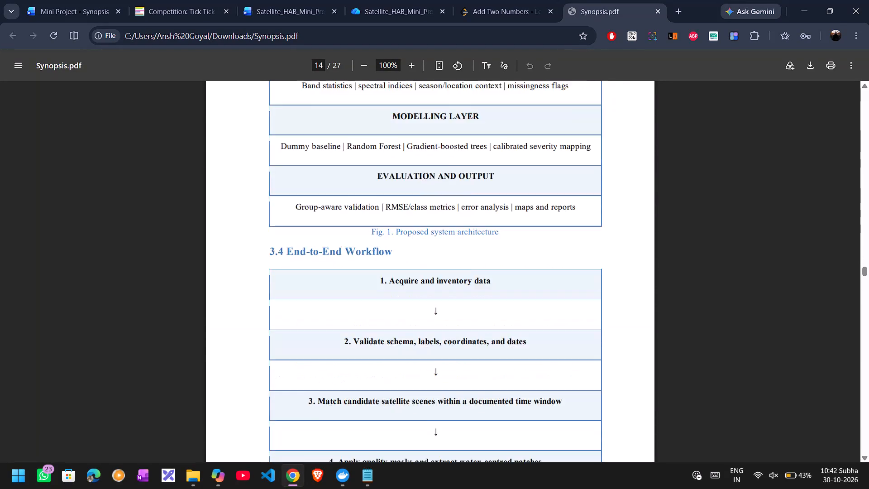
pyautogui.scroll(-5, 502, 292)
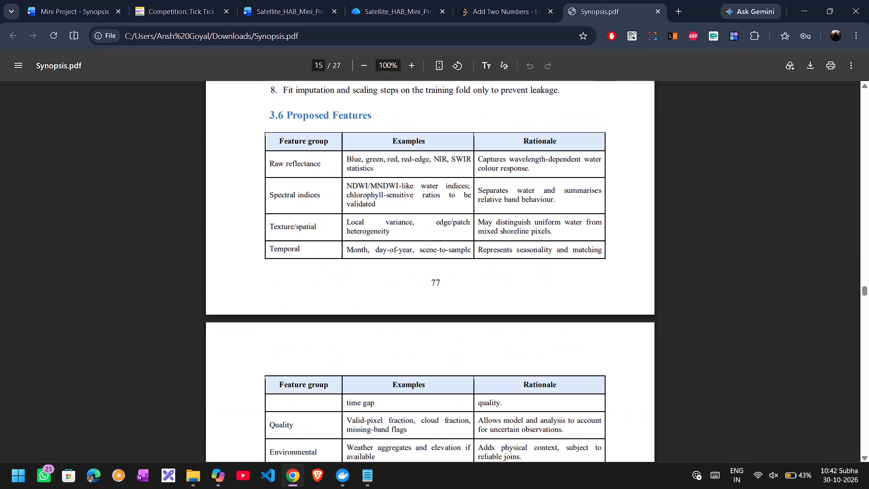
# Check the rest of Chapter 3 and the Chapter 4 pages, including Module Design, Logical Data Entities and User Interface/View Design.
pyautogui.scroll(-7, 502, 292)
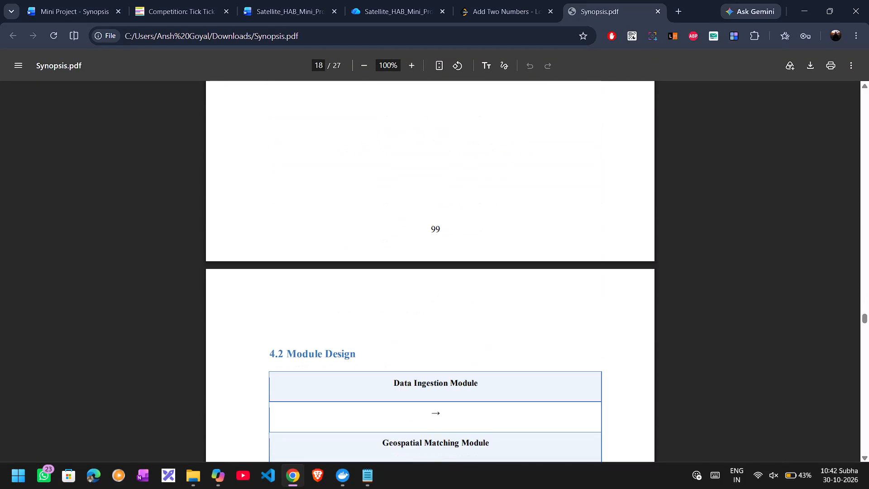
pyautogui.scroll(-2, 502, 292)
pyautogui.scroll(1, 502, 292)
pyautogui.scroll(-4, 502, 292)
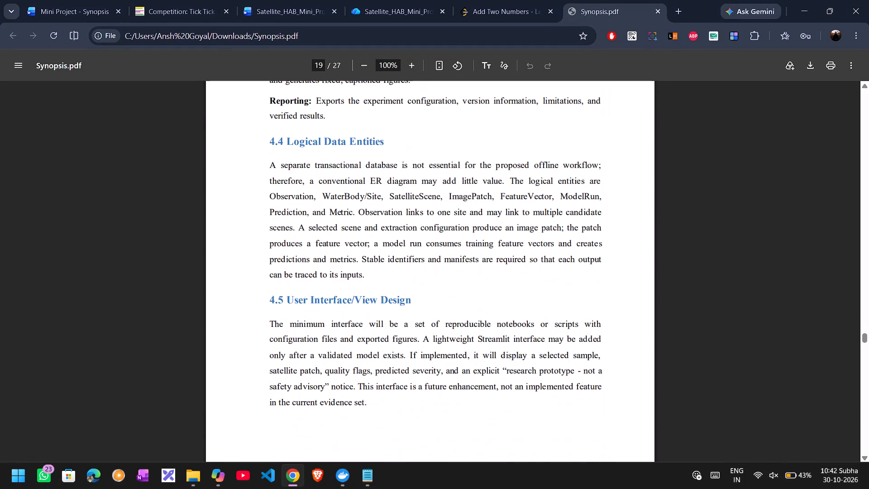
# Review the Chapter 5 software and hardware requirements tables and the Chapter 6 ethics, outcomes and limitations pages.
pyautogui.scroll(-5, 502, 292)
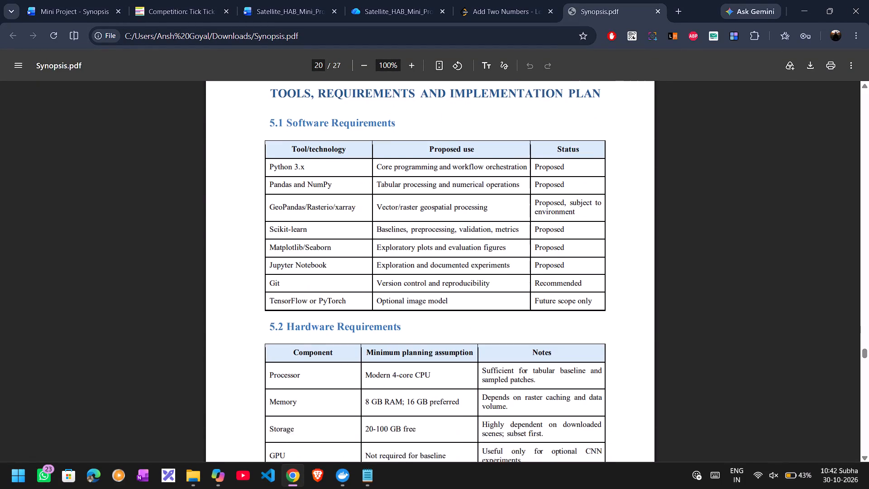
pyautogui.scroll(-5, 502, 292)
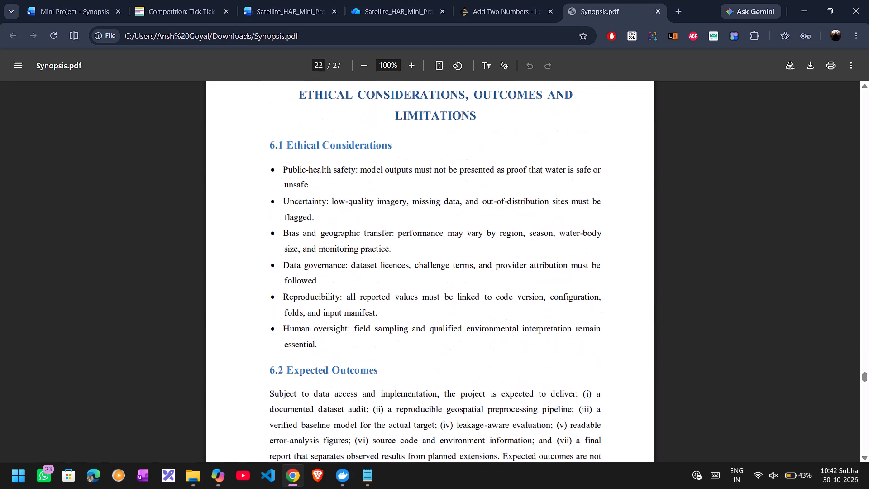
pyautogui.scroll(-8, 502, 292)
# Examine the Chapter 7 Proposed Time-Line table and Future Scope list through to the start of Chapter 8.
pyautogui.scroll(-2, 502, 292)
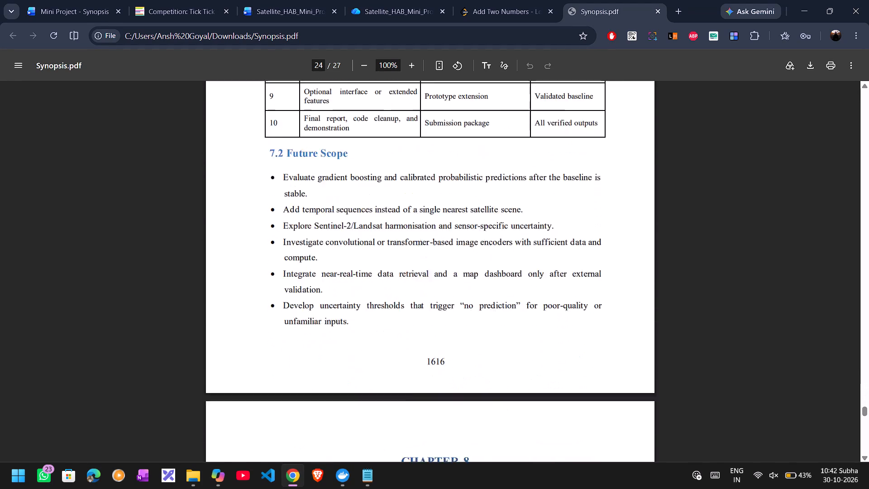
pyautogui.scroll(4, 502, 292)
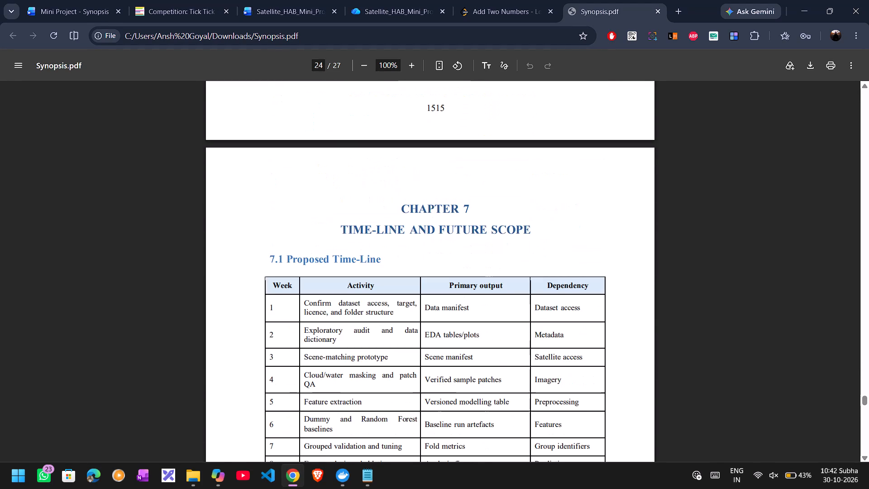
pyautogui.scroll(-5, 502, 292)
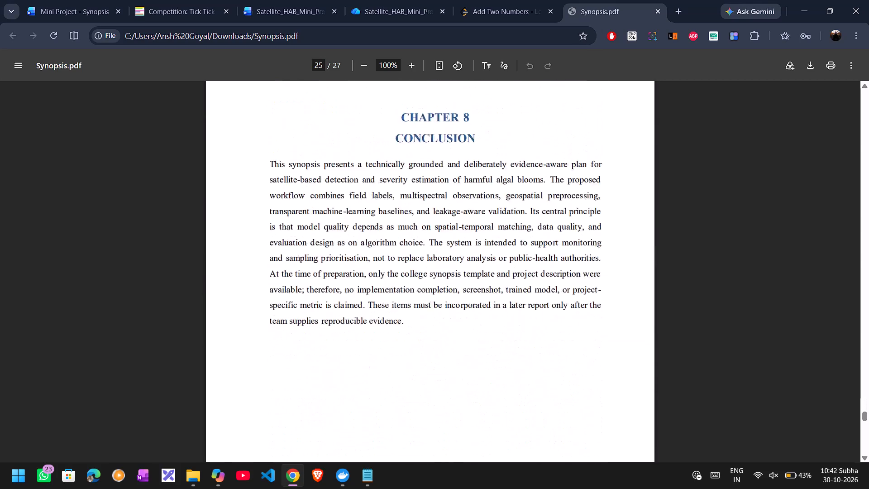
# Check the References entries and the Appendix abbreviations table on the last pages of the PDF.
pyautogui.scroll(-4, 502, 292)
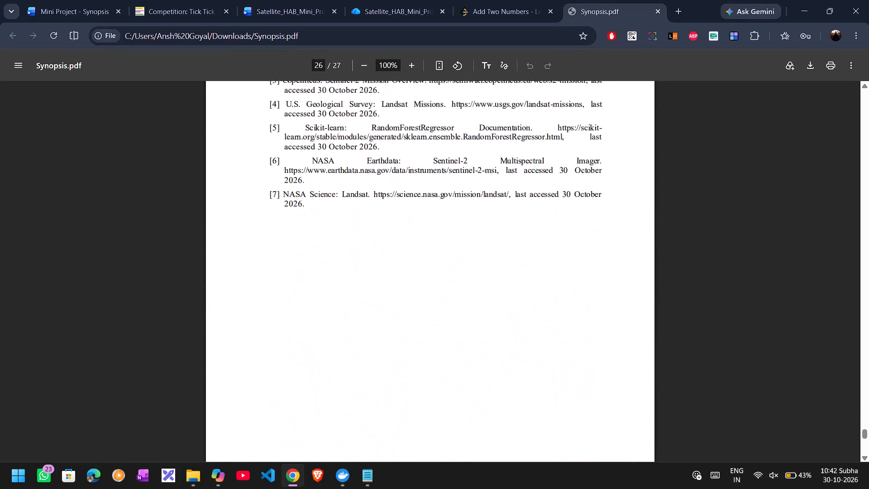
pyautogui.scroll(2, 502, 292)
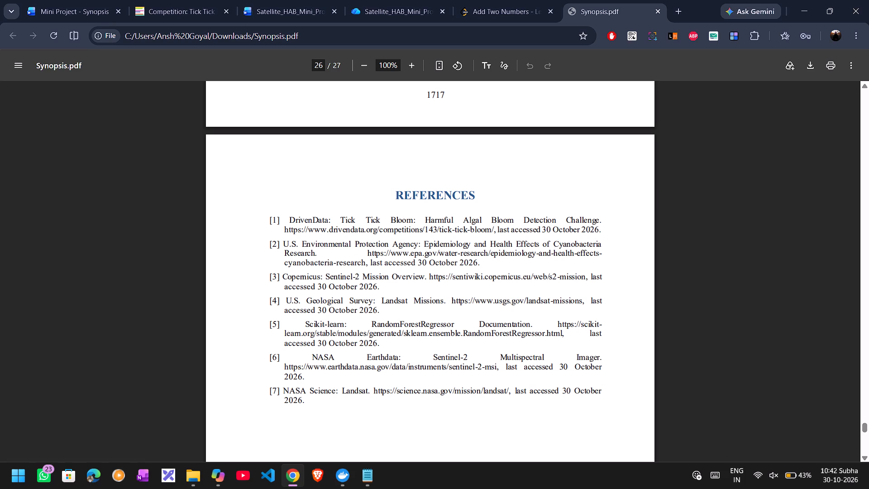
pyautogui.scroll(-1, 444, 351)
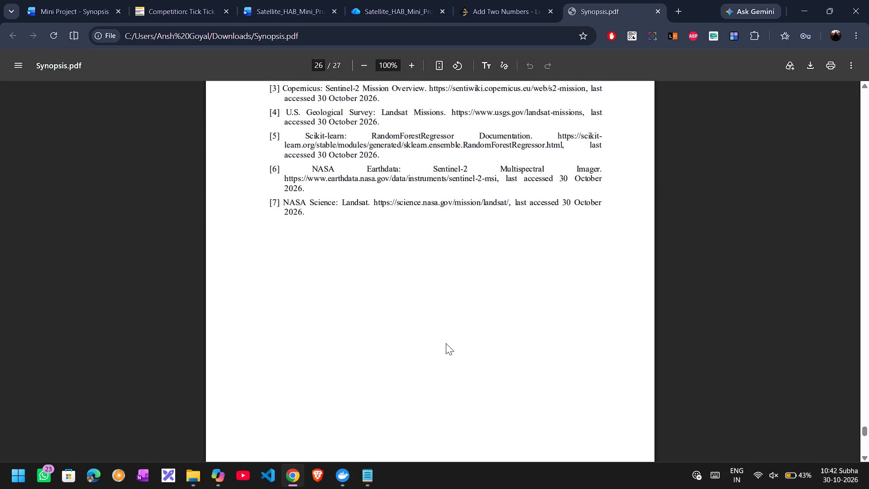
pyautogui.scroll(-4, 446, 343)
pyautogui.scroll(1, 446, 342)
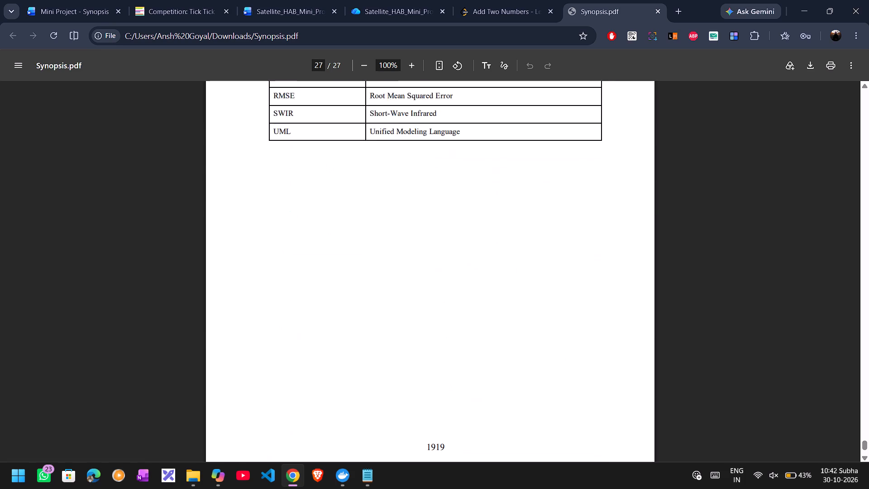
pyautogui.scroll(-4, 446, 342)
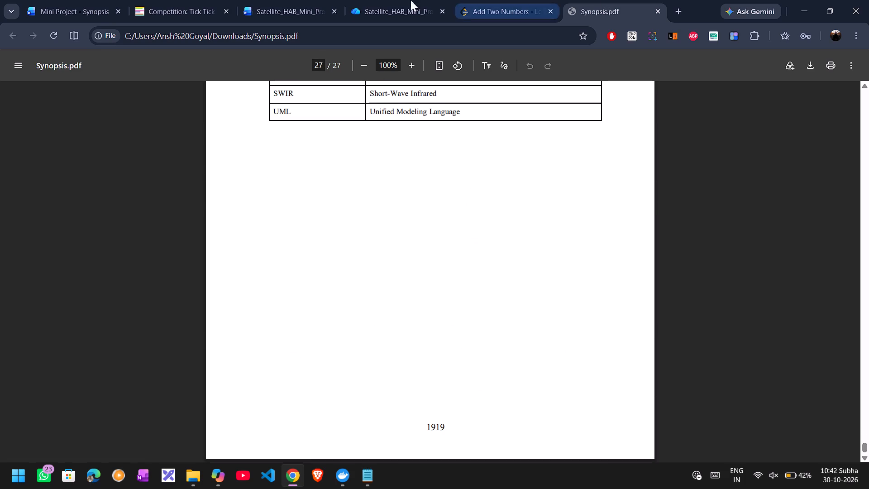
# In the Satellite_HAB_Mini_Project_Synopsis 1 document, delete ", last accessed 30 October 2026." from References entries 1, 2, 4 and 5.
pyautogui.click(291, 1)
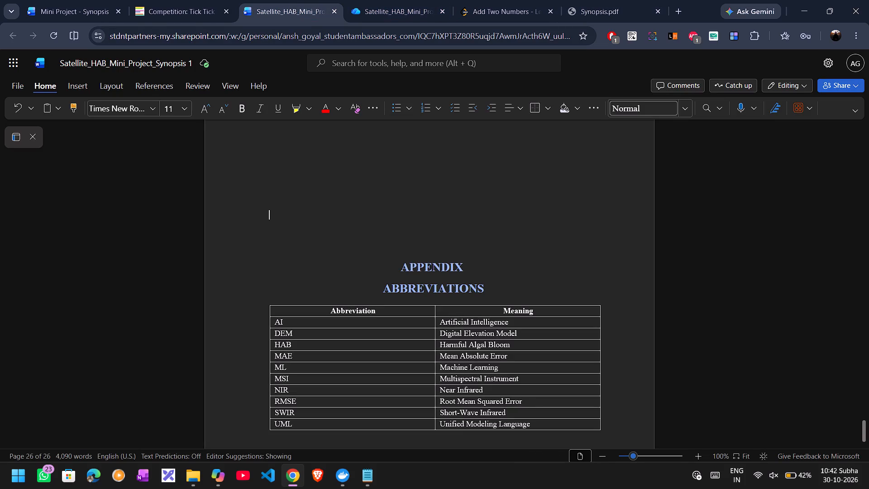
pyautogui.scroll(3, 531, 406)
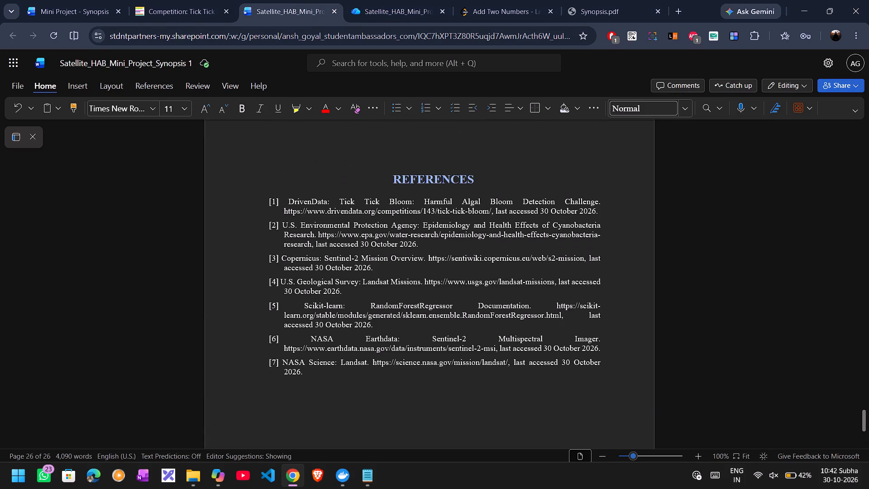
pyautogui.moveTo(596, 216); pyautogui.dragTo(490, 213)
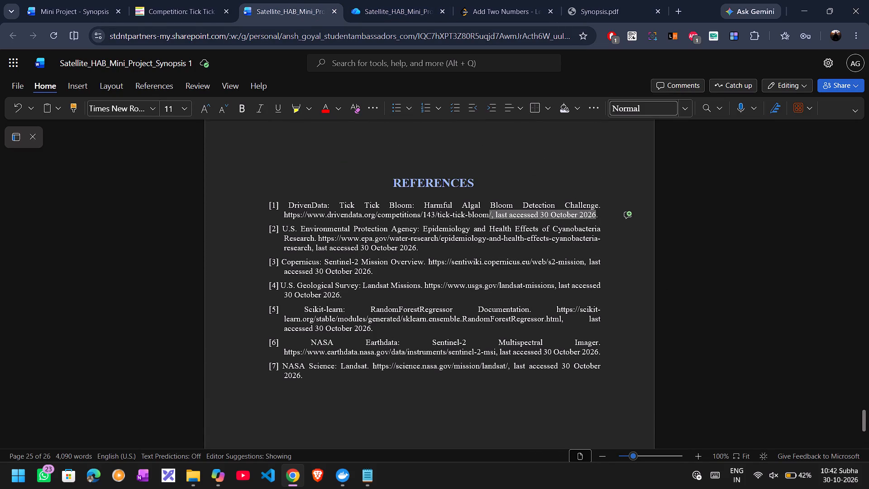
pyautogui.moveTo(490, 213); pyautogui.dragTo(492, 213)
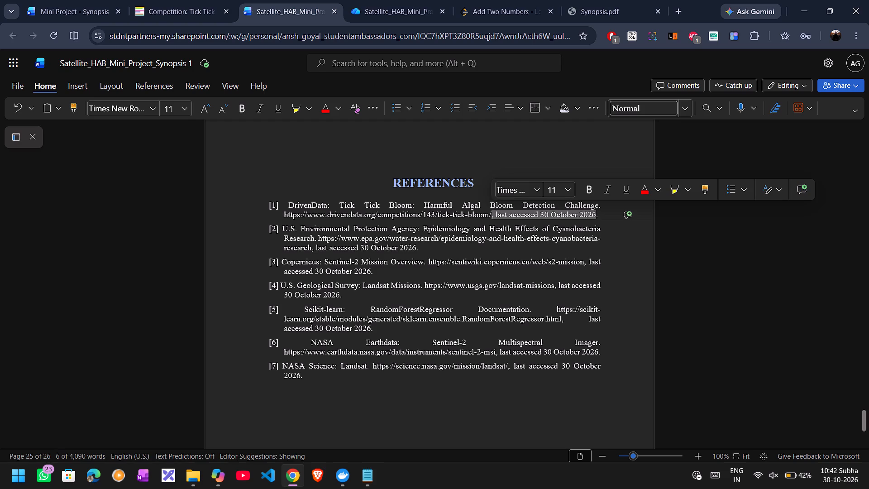
pyautogui.press('BackSpace')
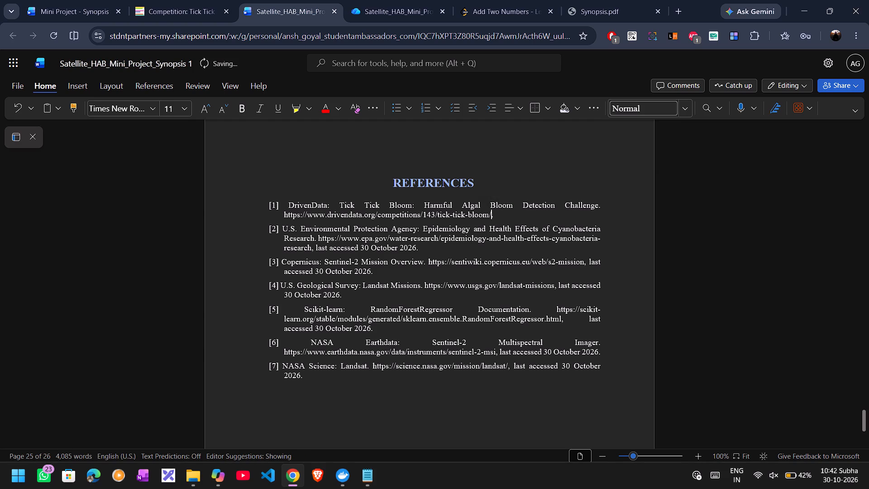
pyautogui.click(507, 218)
pyautogui.press('BackSpace')
pyautogui.moveTo(311, 247); pyautogui.dragTo(420, 246)
pyautogui.press('BackSpace')
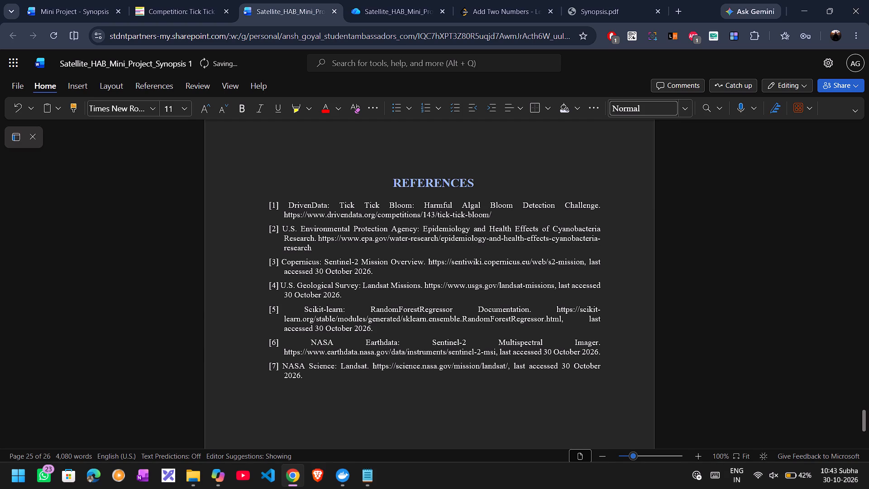
pyautogui.moveTo(555, 285); pyautogui.dragTo(559, 296)
pyautogui.press('BackSpace')
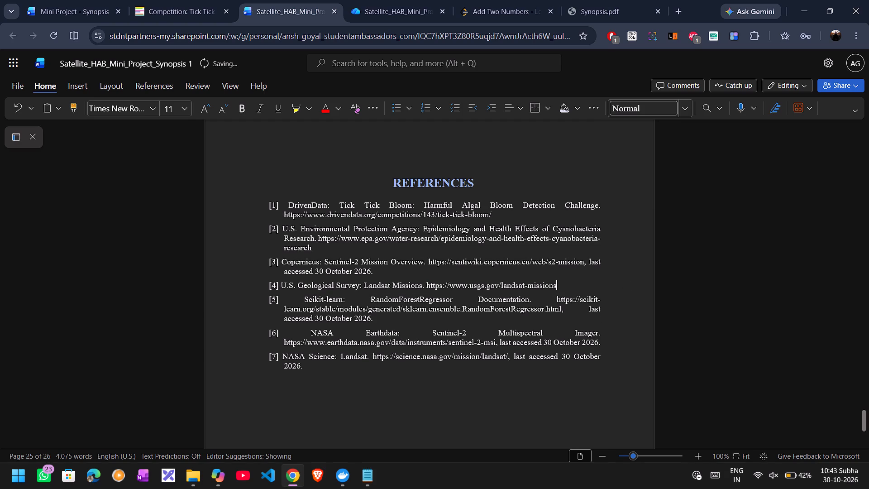
pyautogui.moveTo(563, 311); pyautogui.dragTo(563, 320)
pyautogui.press('BackSpace')
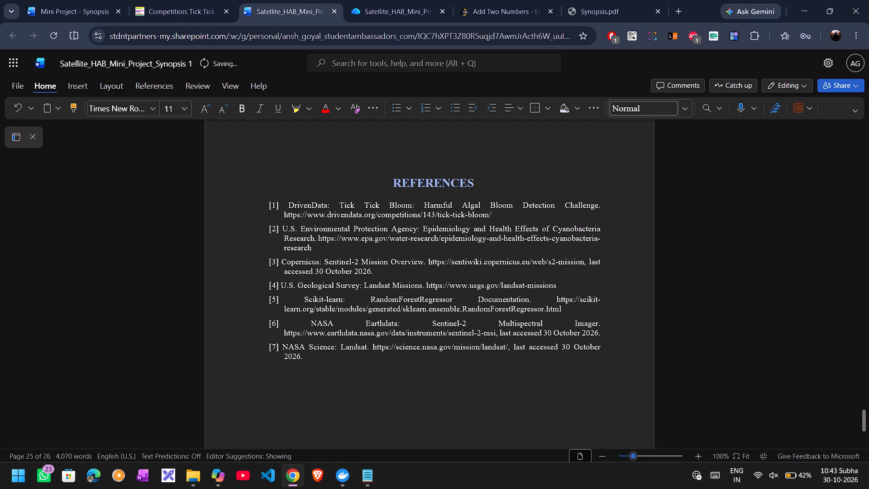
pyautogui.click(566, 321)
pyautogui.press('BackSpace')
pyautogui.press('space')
# Delete ", last accessed 30 October 2026." from References entries 6 and 7, keeping the complete web addresses.
pyautogui.moveTo(495, 332); pyautogui.dragTo(500, 332)
pyautogui.moveTo(500, 332); pyautogui.dragTo(602, 336)
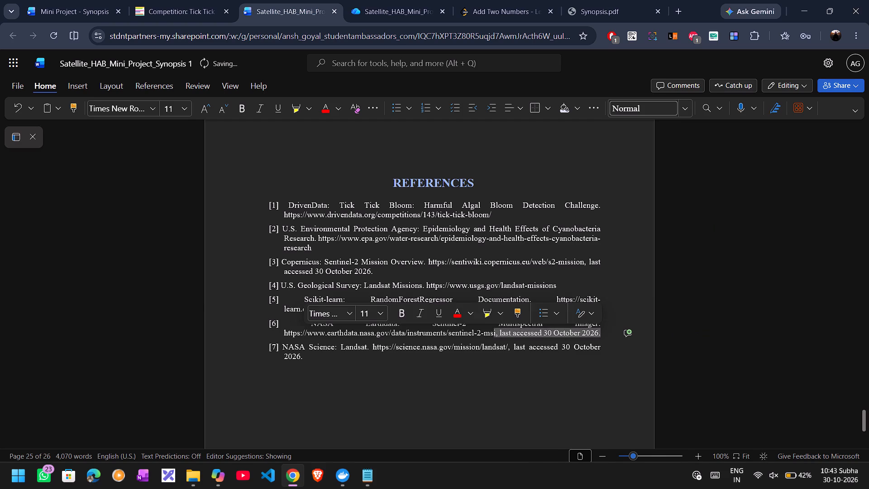
pyautogui.press('BackSpace')
pyautogui.press('i')
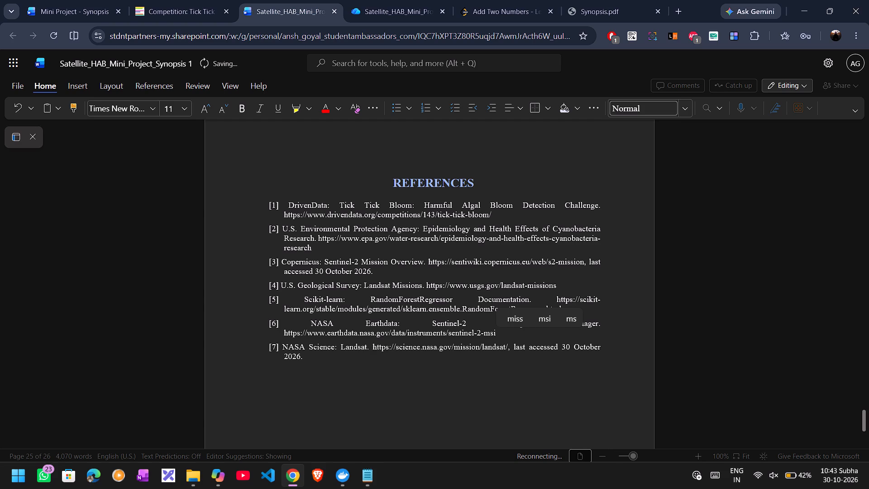
pyautogui.moveTo(506, 349); pyautogui.dragTo(514, 355)
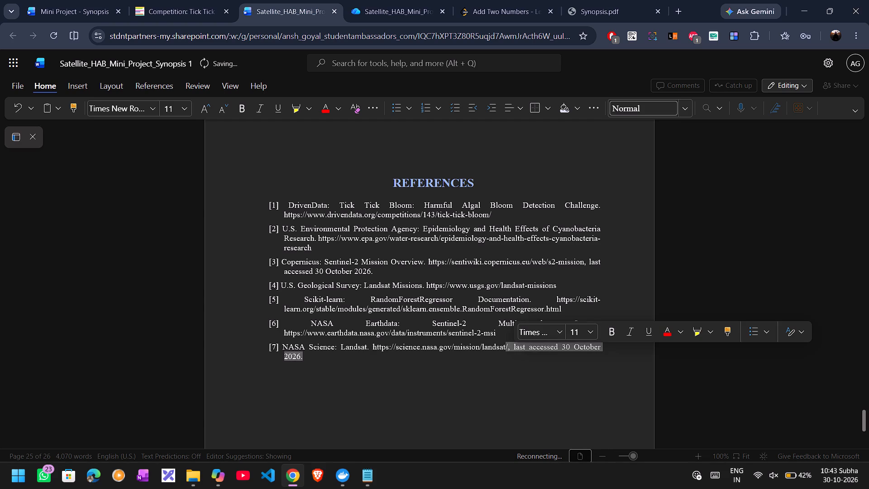
# Delete ", last accessed 30 October 2026." from References entry 7, keeping the slash at the end of its web address.
pyautogui.press('BackSpace')
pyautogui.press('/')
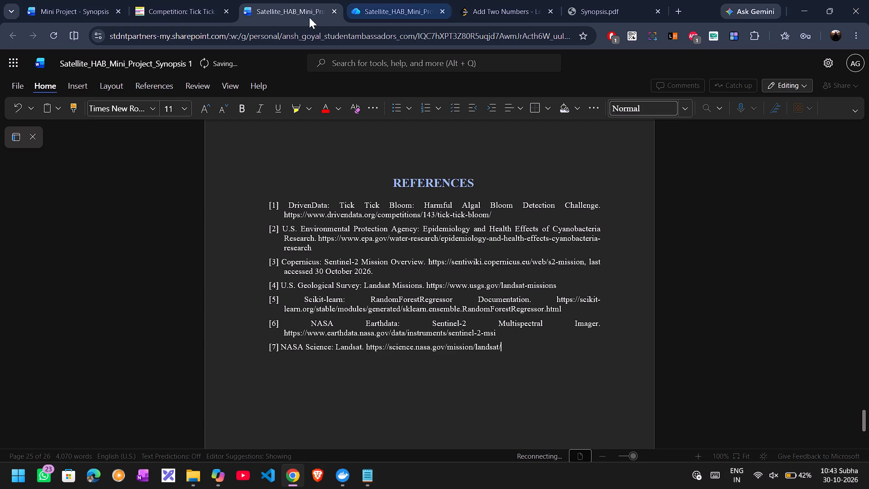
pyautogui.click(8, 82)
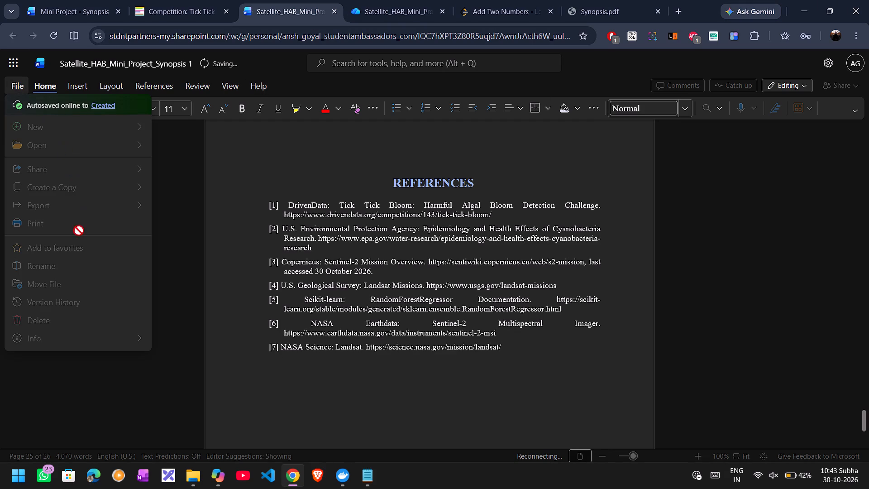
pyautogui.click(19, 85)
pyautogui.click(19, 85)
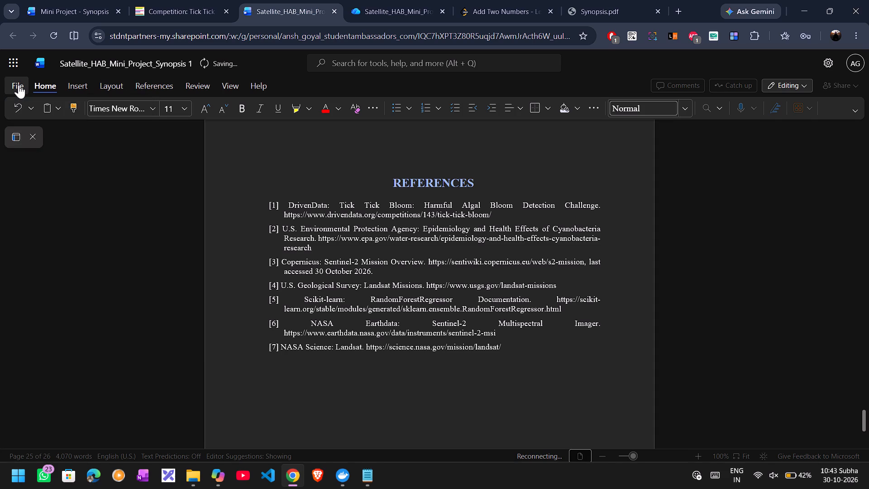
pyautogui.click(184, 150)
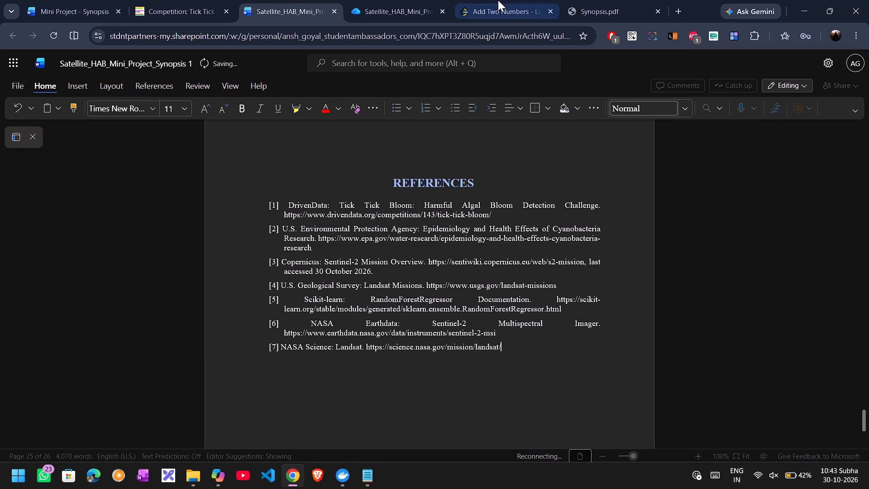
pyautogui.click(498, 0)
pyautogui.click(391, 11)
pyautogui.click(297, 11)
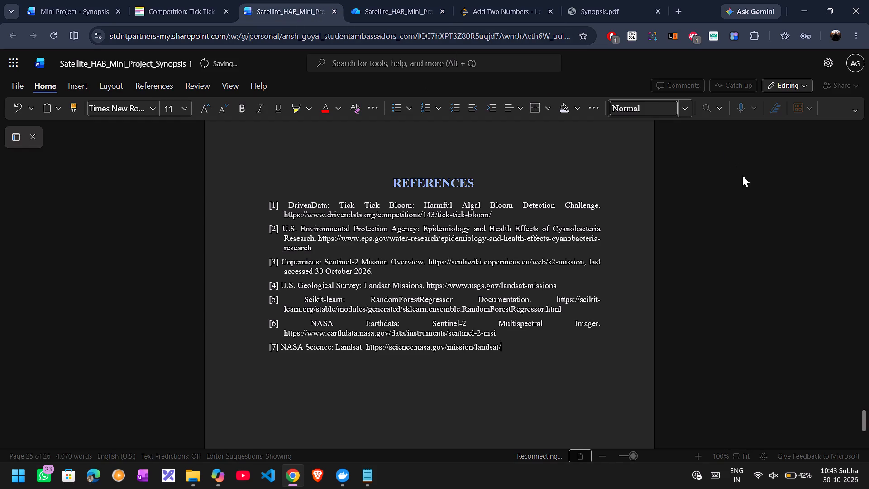
# Open the Wi-Fi settings and look through the full list of available networks.
pyautogui.click(771, 475)
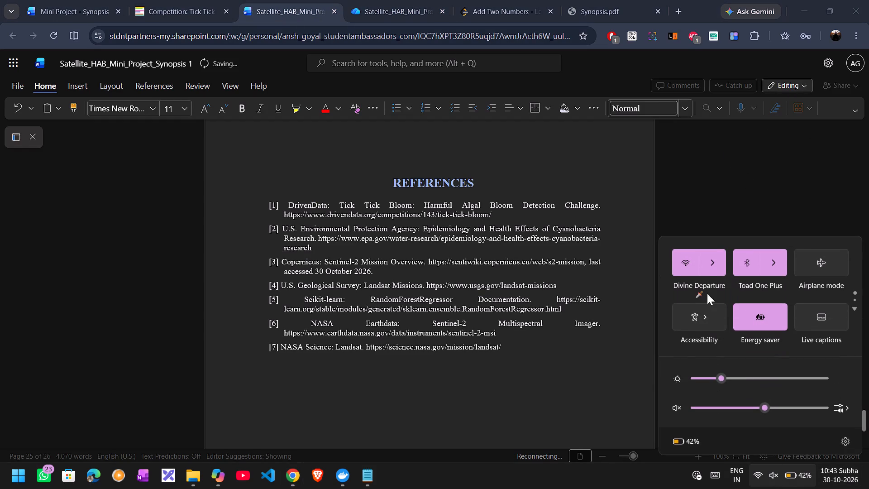
pyautogui.click(709, 270)
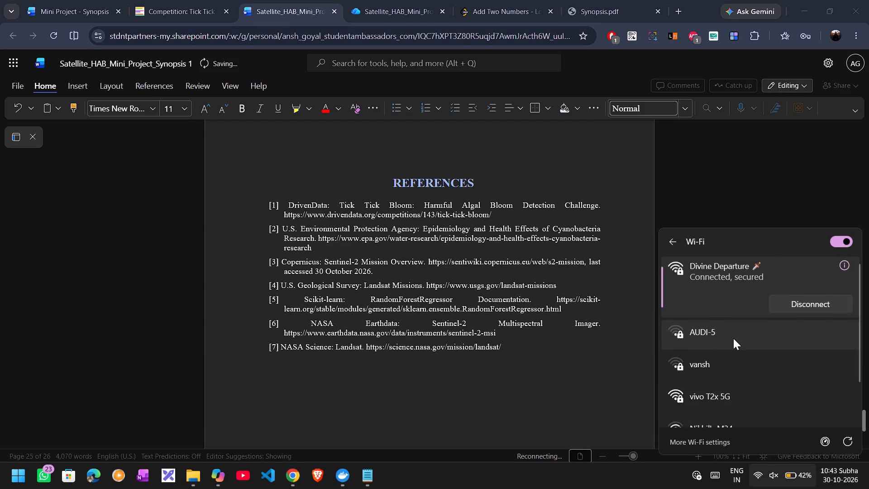
pyautogui.scroll(-4, 719, 385)
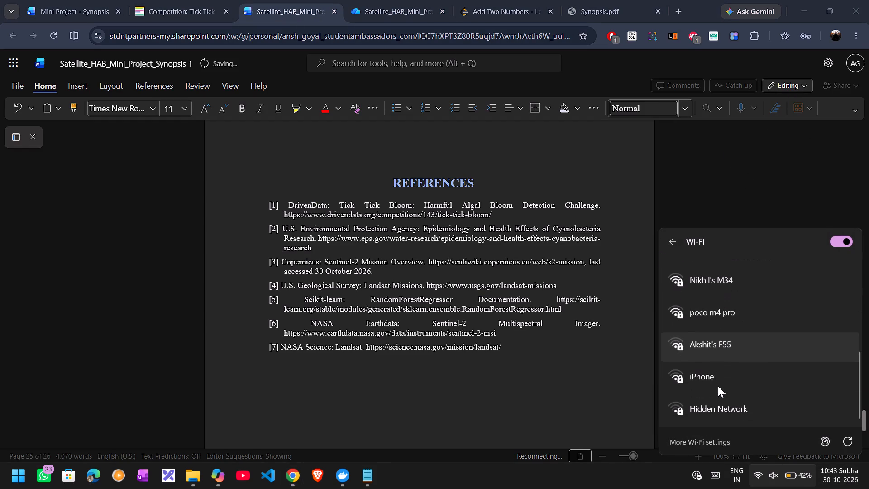
pyautogui.scroll(-3, 727, 376)
pyautogui.click(710, 445)
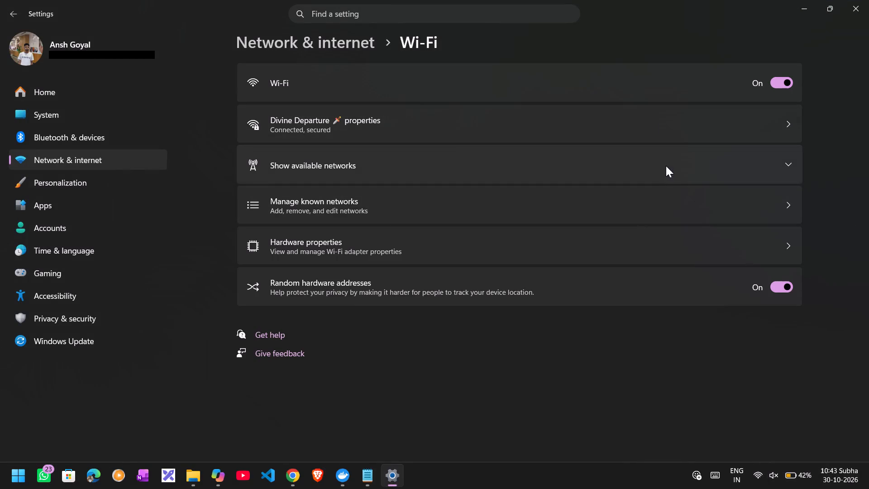
pyautogui.click(666, 166)
pyautogui.scroll(-1, 351, 292)
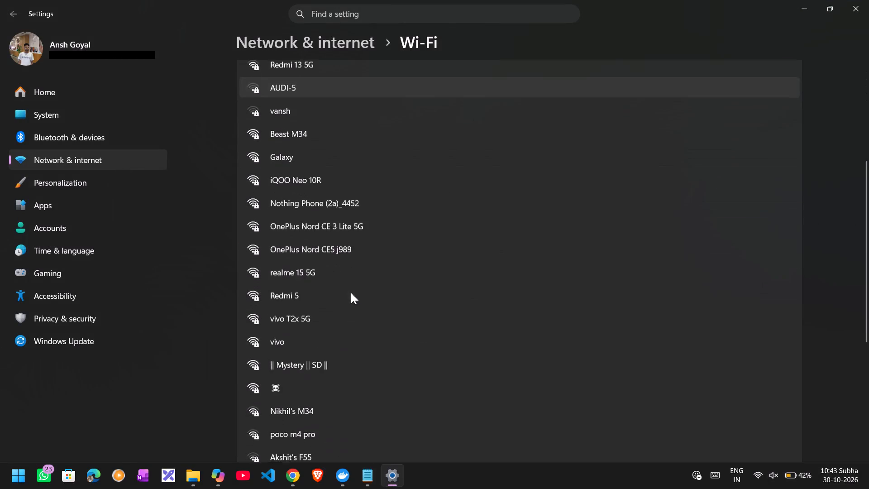
pyautogui.scroll(-1, 398, 301)
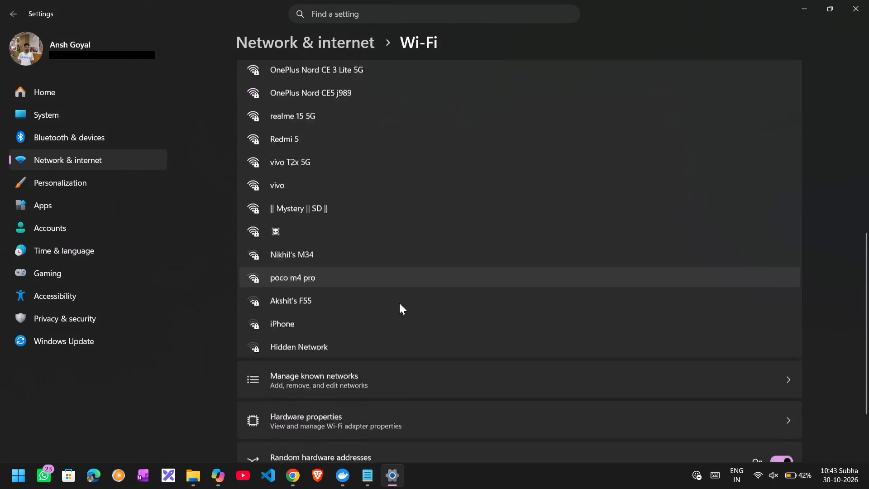
pyautogui.scroll(-1, 399, 303)
pyautogui.scroll(4, 386, 321)
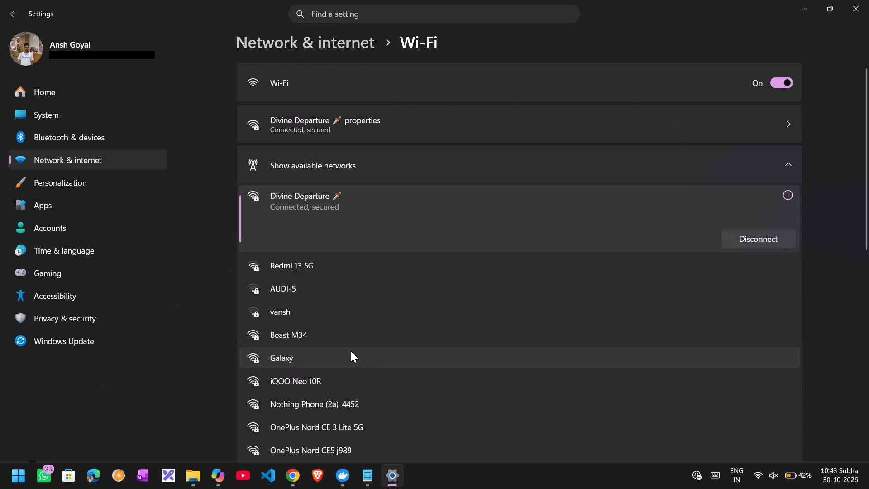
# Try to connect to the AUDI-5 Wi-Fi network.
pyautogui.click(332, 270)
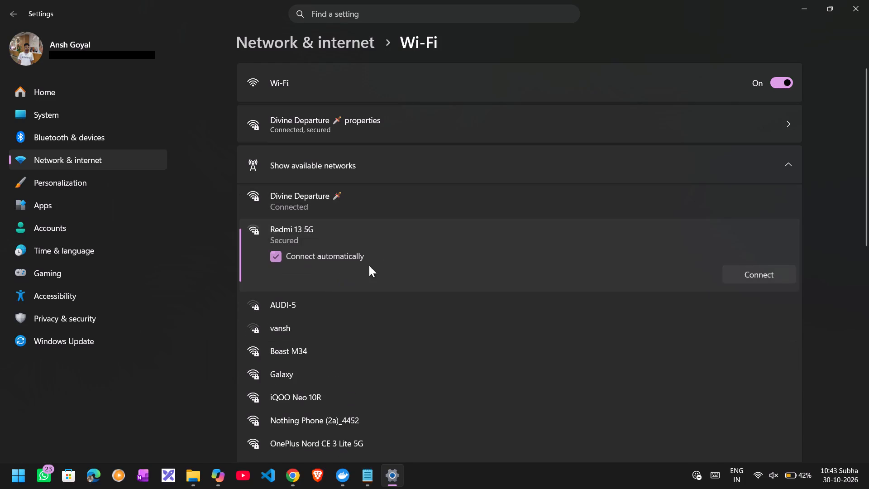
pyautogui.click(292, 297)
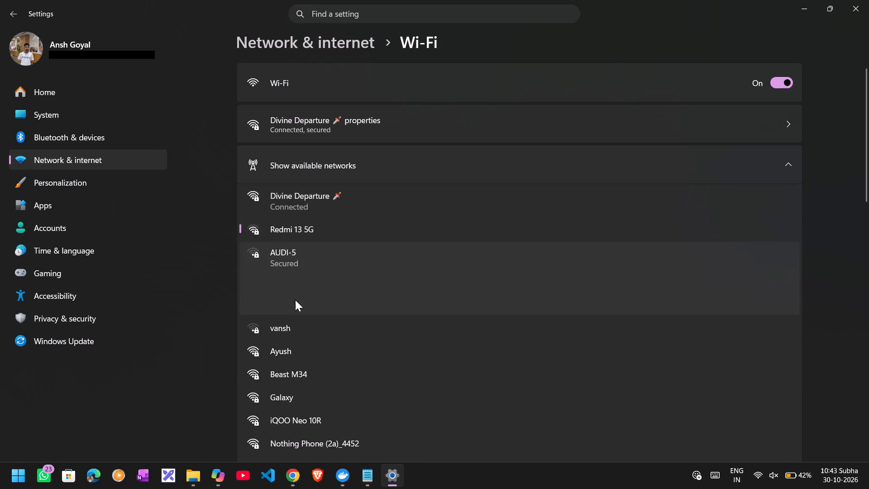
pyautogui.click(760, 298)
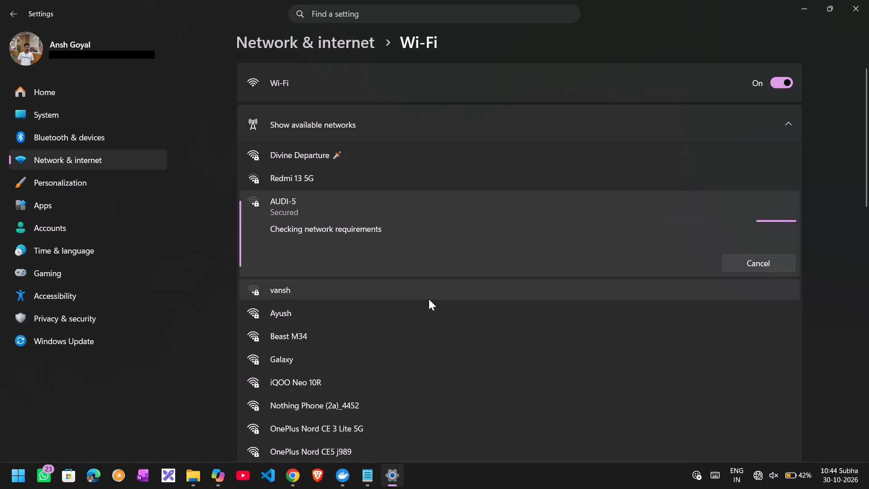
# Look through the available Wi-Fi networks again and close the Settings window.
pyautogui.scroll(-1, 289, 274)
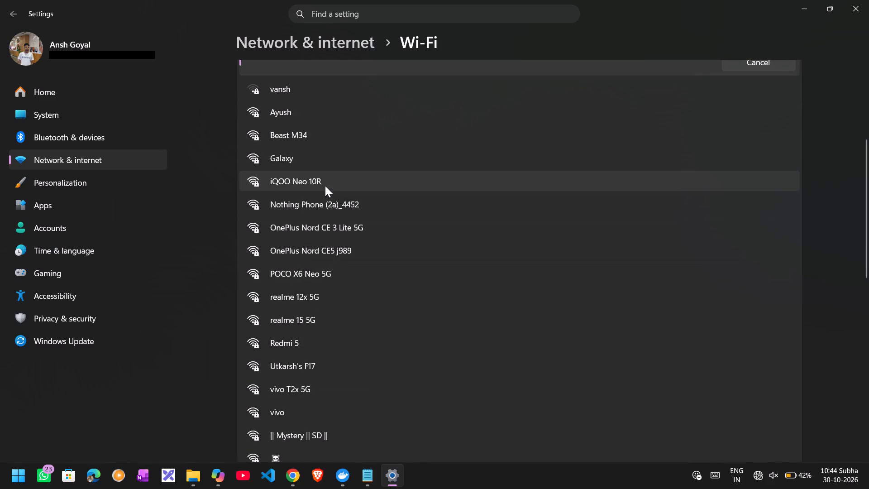
pyautogui.scroll(-2, 322, 187)
pyautogui.scroll(1, 322, 188)
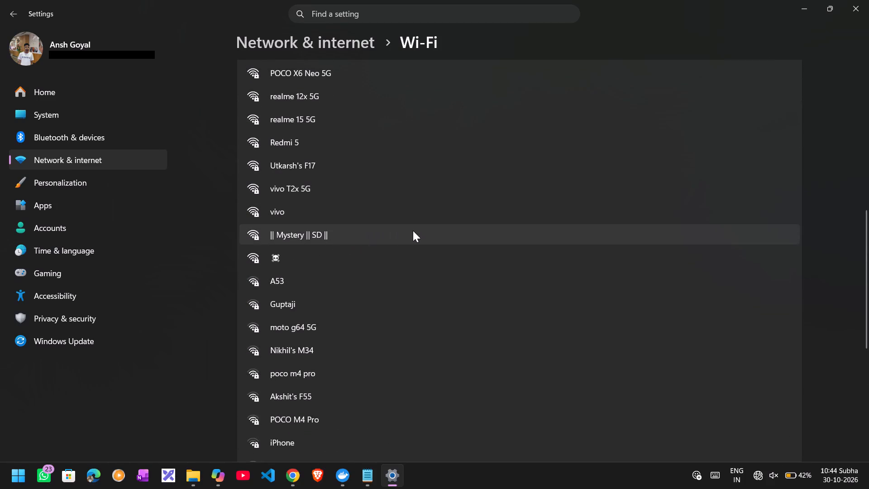
pyautogui.scroll(5, 422, 230)
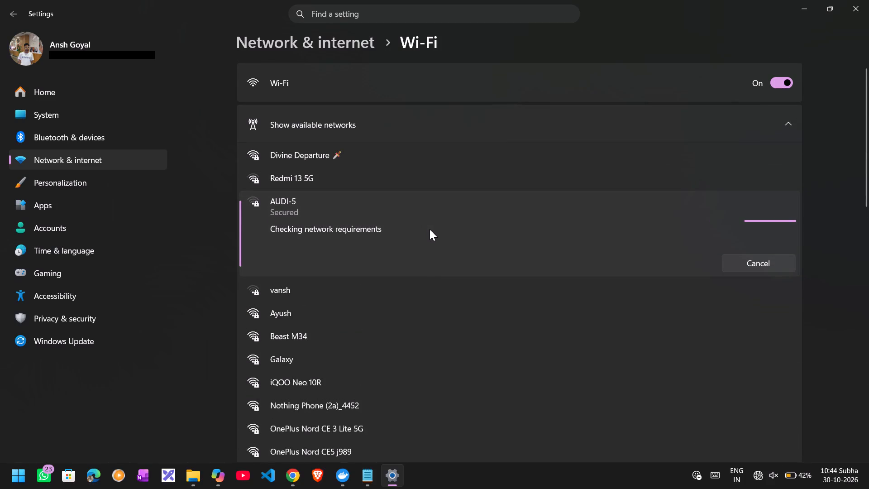
pyautogui.scroll(-3, 430, 235)
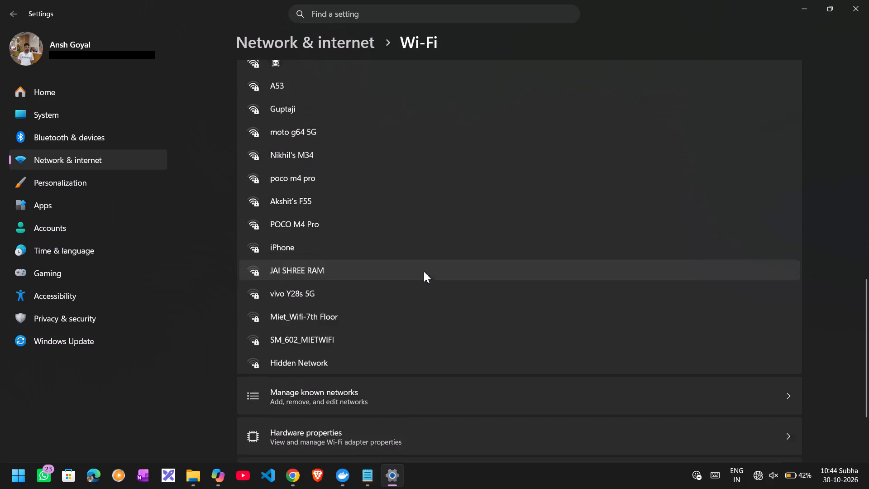
pyautogui.scroll(-1, 424, 294)
pyautogui.scroll(4, 424, 299)
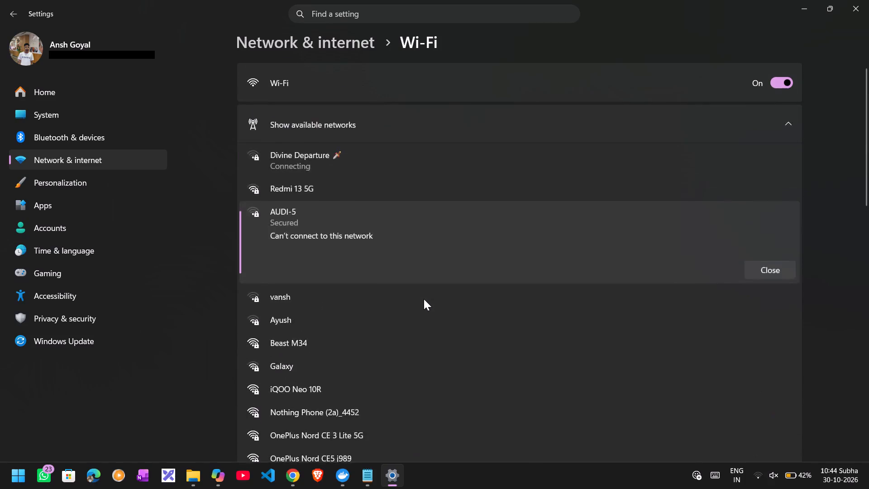
pyautogui.scroll(1, 525, 280)
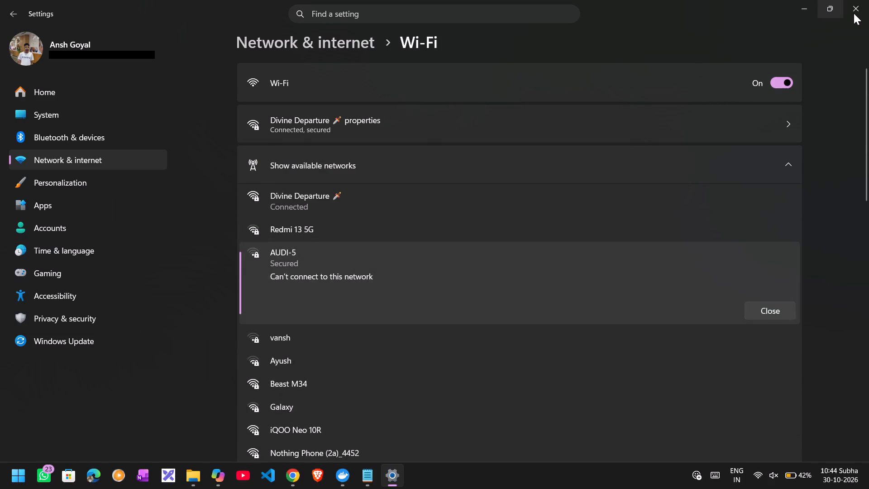
pyautogui.click(854, 13)
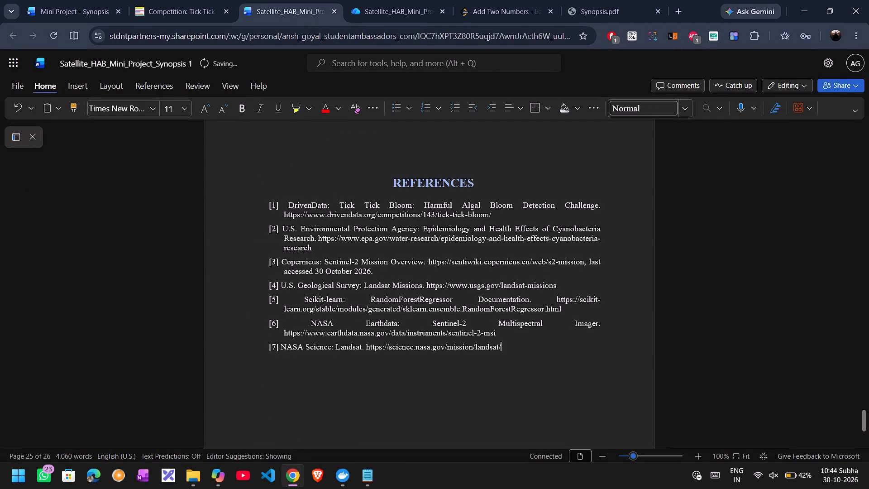
# Close the OneDrive preview of the Satellite HAB synopsis PDF, keeping the Word document open.
pyautogui.click(540, 346)
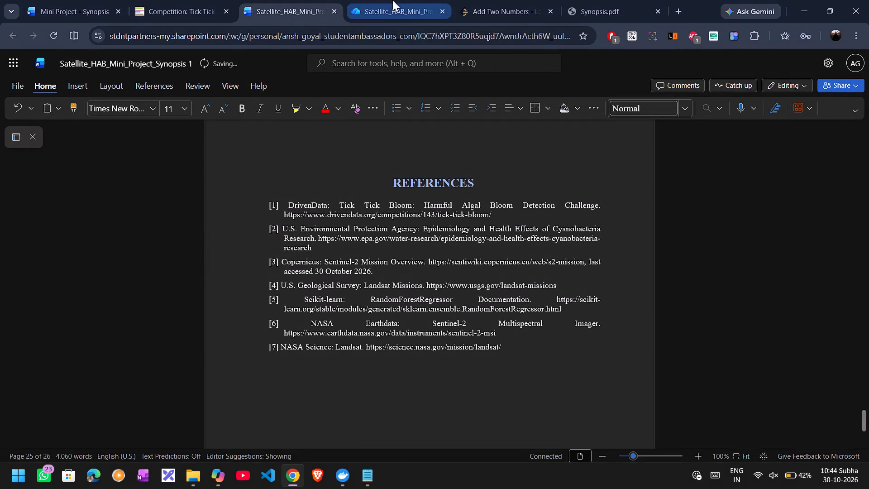
pyautogui.click(392, 0)
pyautogui.click(445, 9)
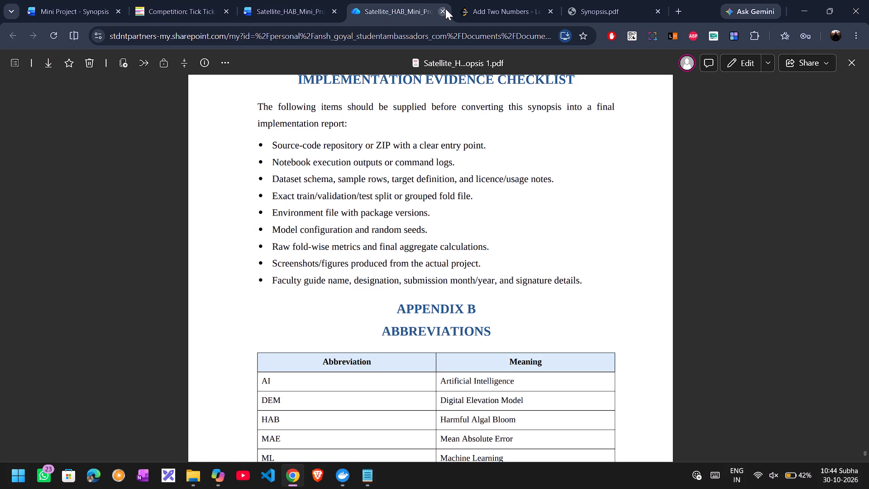
# Look back over the final pages of Synopsis.pdf up to the Chapter 8 Conclusion, and close that PDF.
pyautogui.click(487, 2)
pyautogui.scroll(3, 531, 133)
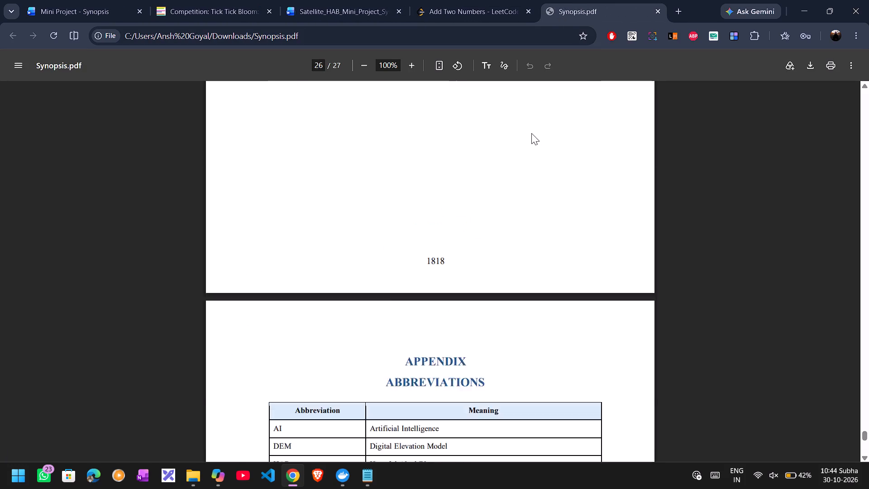
pyautogui.scroll(11, 540, 151)
pyautogui.scroll(-6, 550, 158)
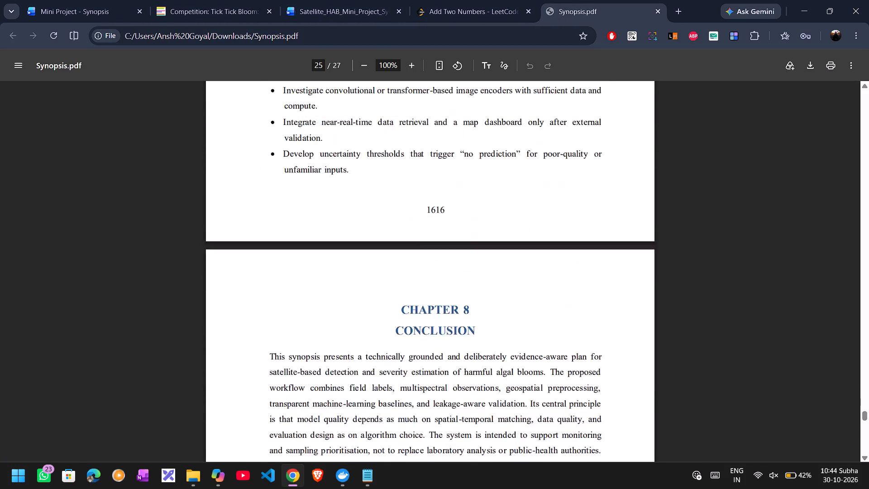
pyautogui.click(653, 12)
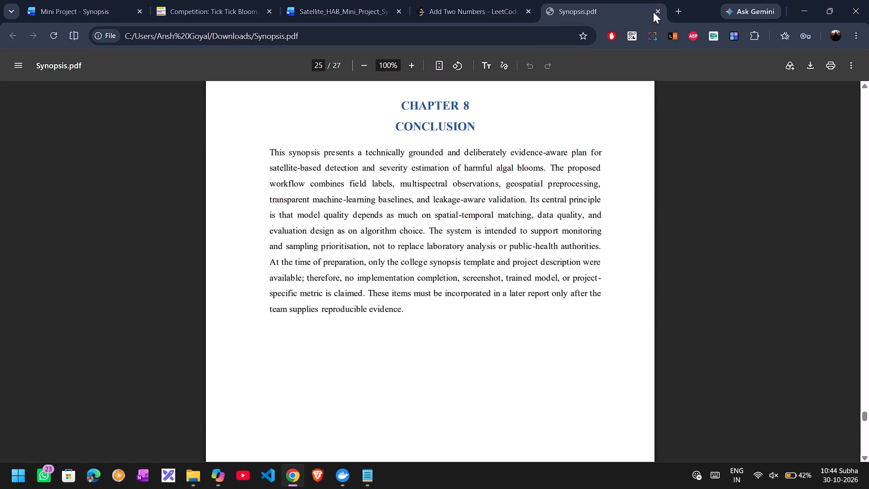
# Close the Synopsis.pdf preview and return to the Satellite_HAB_Mini_Project_Synopsis 1 document.
pyautogui.click(661, 11)
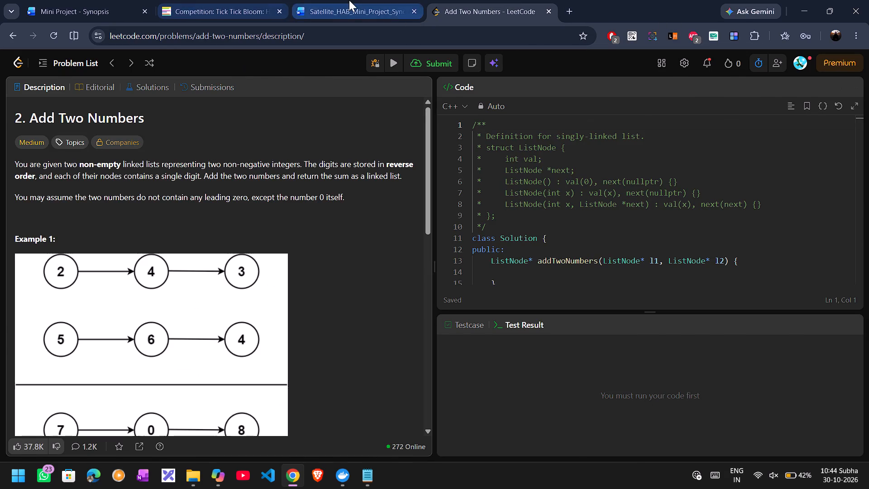
pyautogui.click(349, 0)
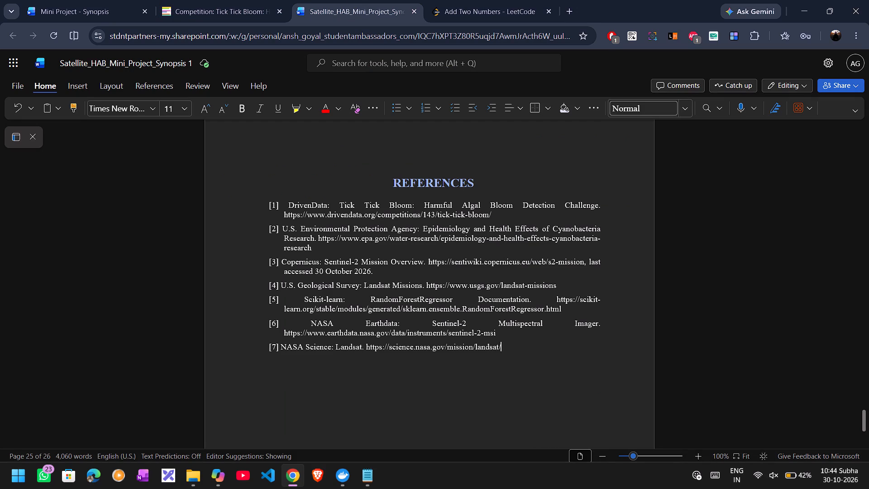
# Delete one blank line above the APPENDIX heading on the last page.
pyautogui.scroll(-4, 527, 354)
pyautogui.scroll(1, 527, 354)
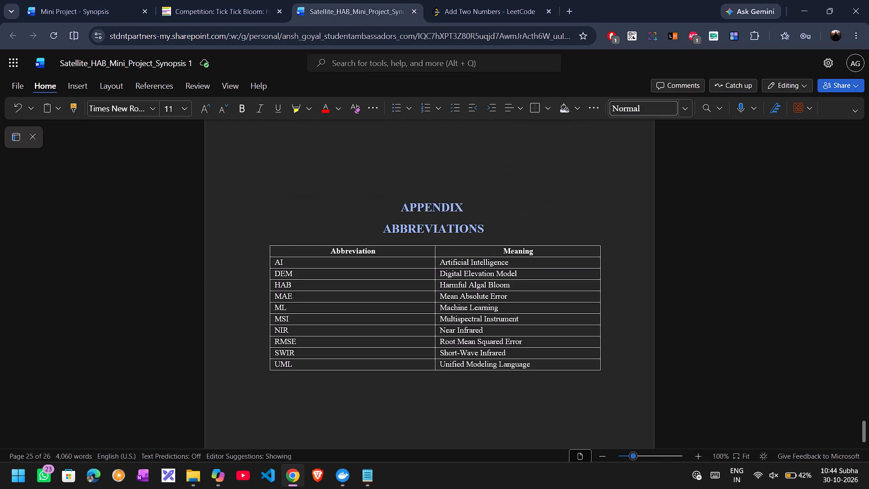
pyautogui.scroll(1, 529, 354)
pyautogui.click(414, 323)
pyautogui.click(425, 367)
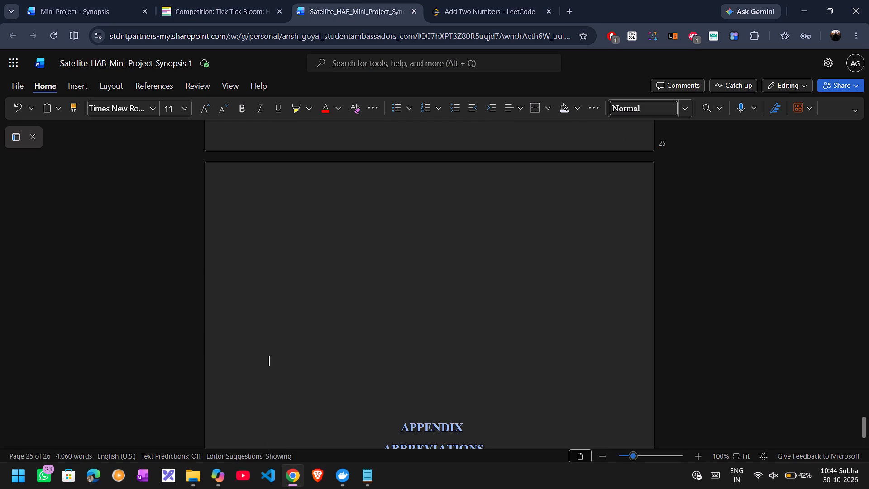
pyautogui.press('BackSpace')
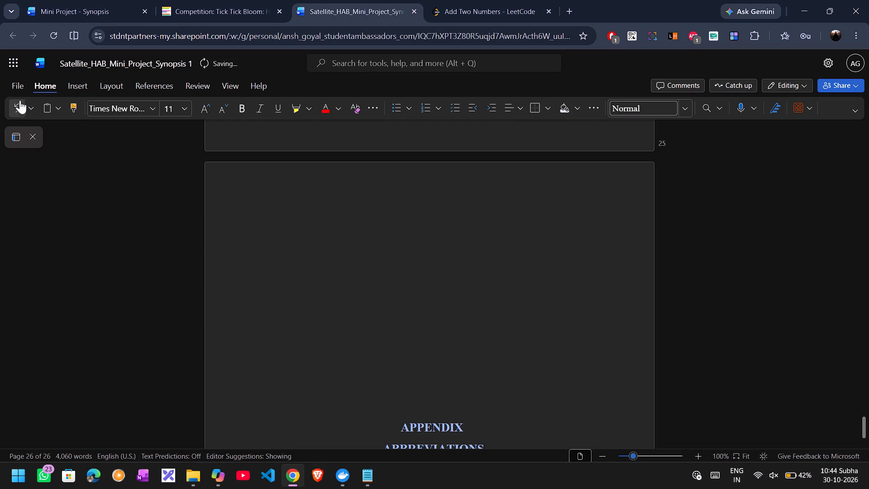
# Open the print preview of the Satellite_HAB_Mini_Project_Synopsis 1 document and examine the pages from the cover to Chapter 1.
pyautogui.click(23, 82)
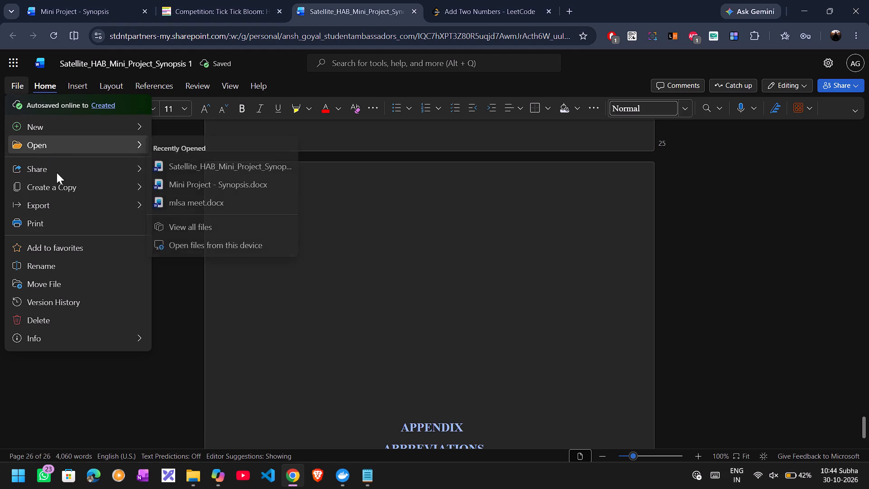
pyautogui.click(74, 221)
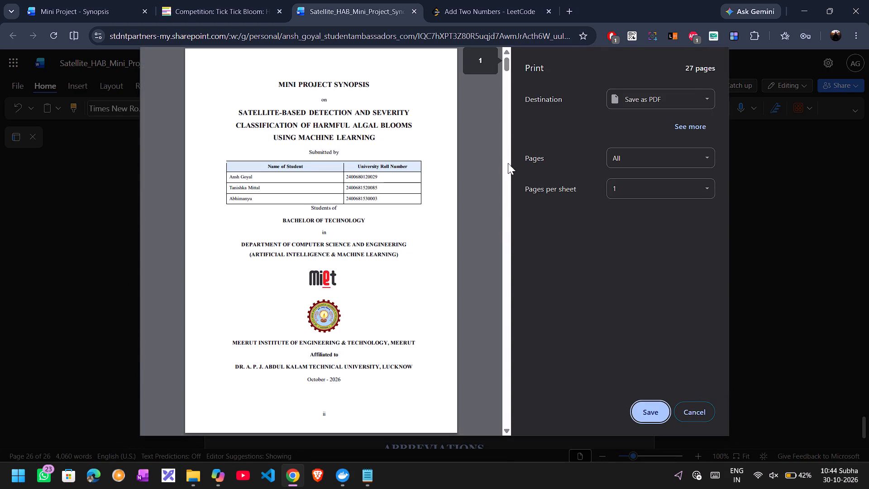
pyautogui.moveTo(507, 60); pyautogui.dragTo(509, 89)
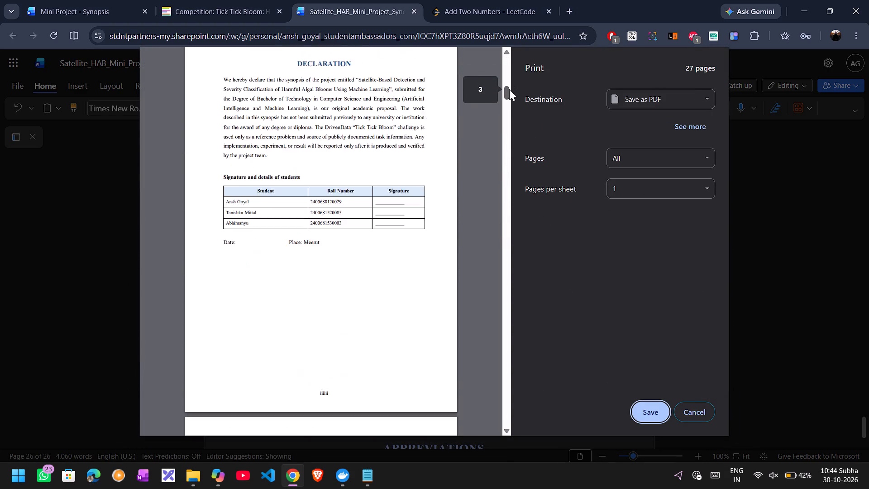
pyautogui.moveTo(509, 89); pyautogui.dragTo(502, 64)
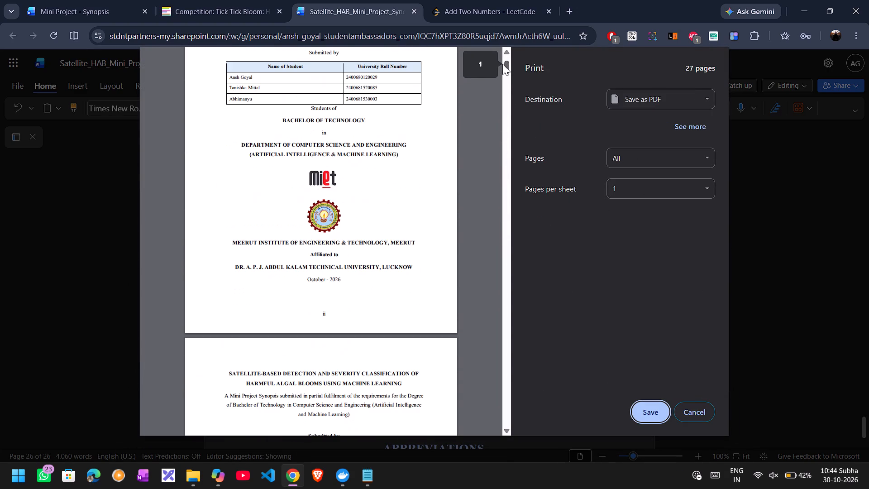
pyautogui.moveTo(502, 64); pyautogui.dragTo(497, 45)
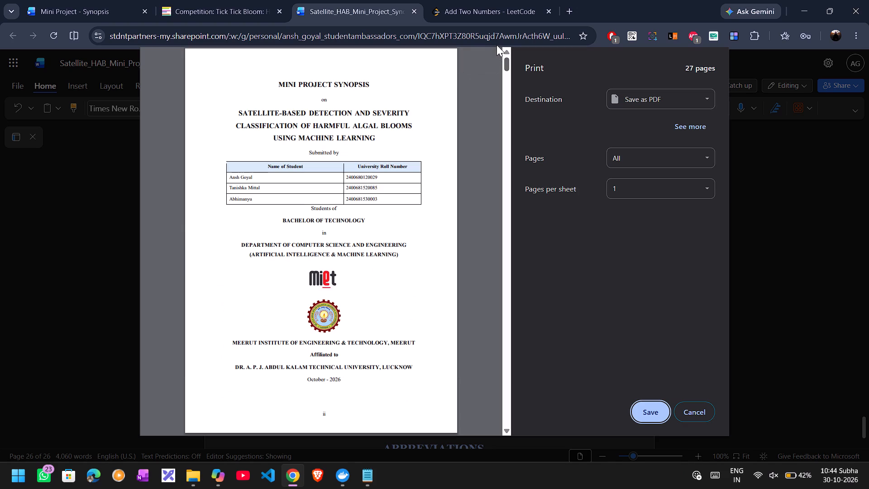
pyautogui.moveTo(497, 45); pyautogui.dragTo(501, 81)
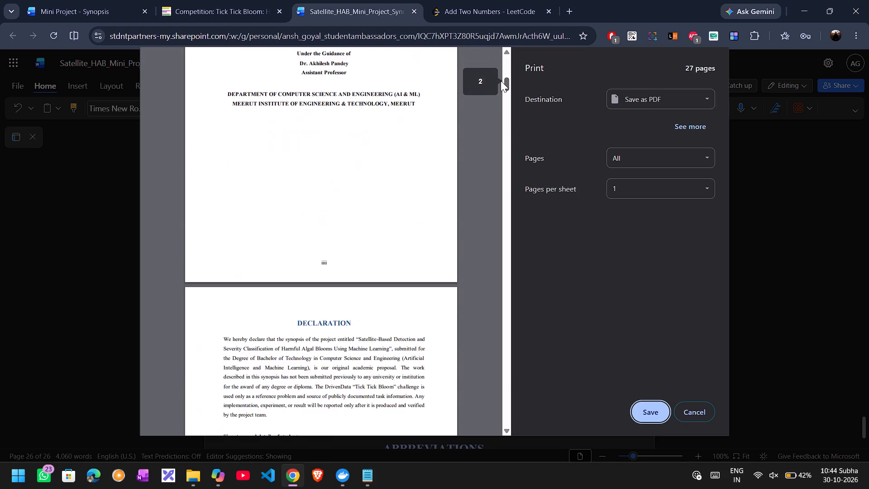
pyautogui.moveTo(501, 81); pyautogui.dragTo(507, 134)
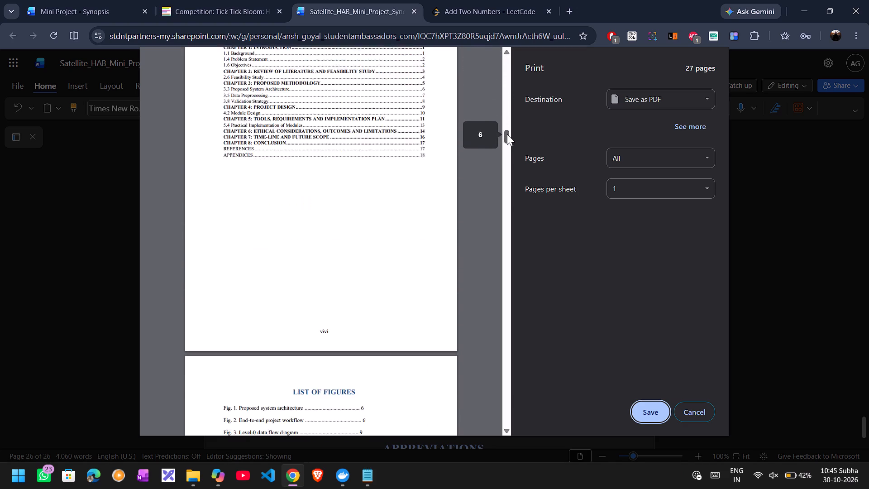
pyautogui.moveTo(507, 134); pyautogui.dragTo(507, 159)
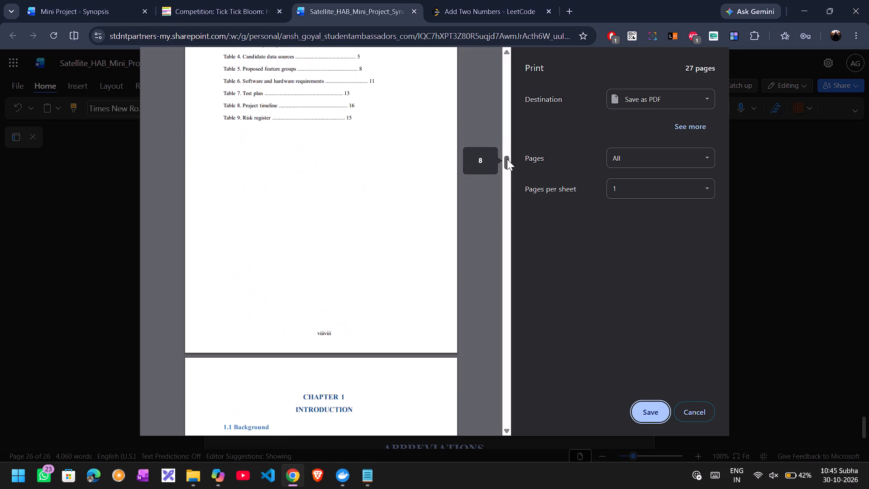
pyautogui.moveTo(507, 159); pyautogui.dragTo(512, 174)
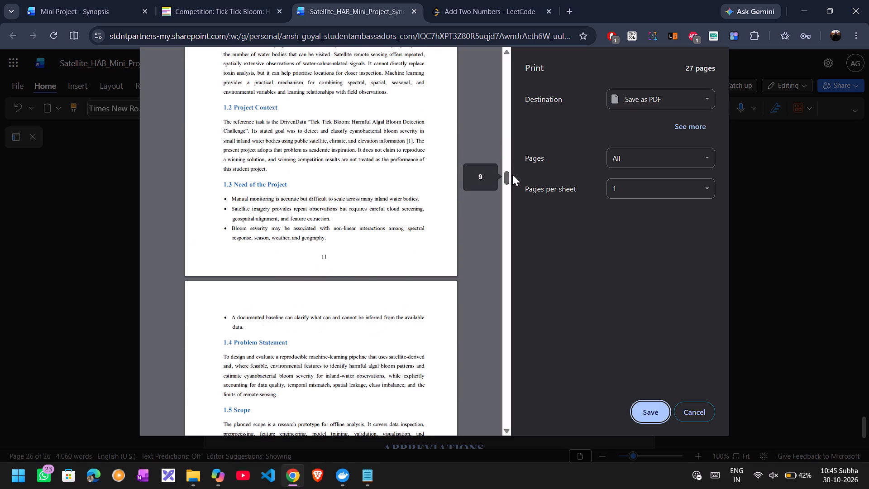
pyautogui.moveTo(512, 174); pyautogui.dragTo(512, 166)
# Recheck the front matter in the print preview, including the List of Tables, List of Figures, Table of Contents, Abstract and Acknowledgement.
pyautogui.click(208, 10)
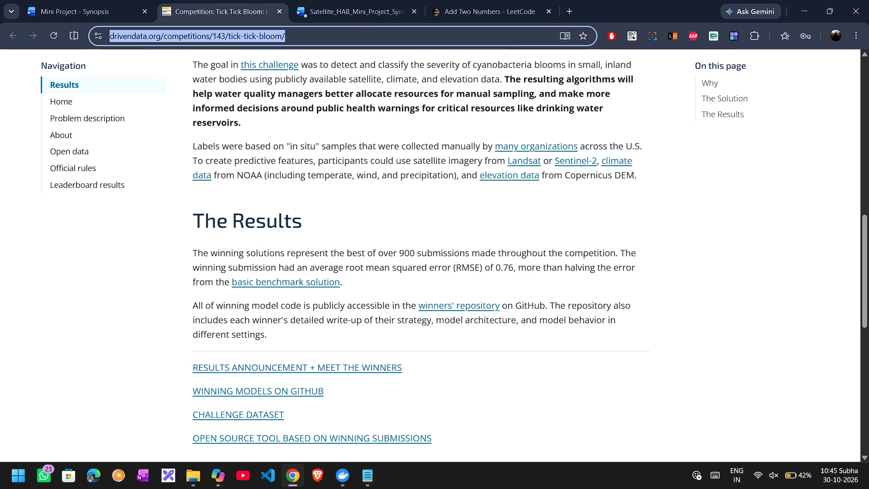
pyautogui.click(357, 19)
pyautogui.scroll(2, 358, 187)
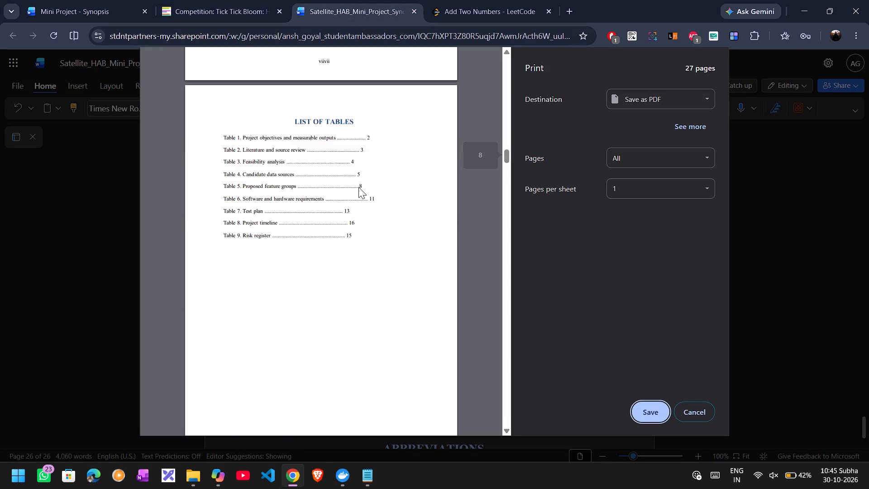
pyautogui.scroll(3, 362, 186)
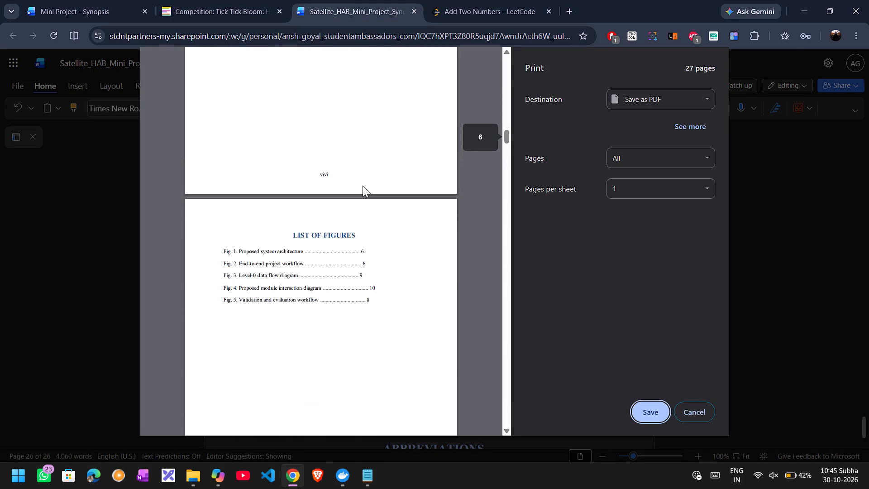
pyautogui.scroll(3, 363, 186)
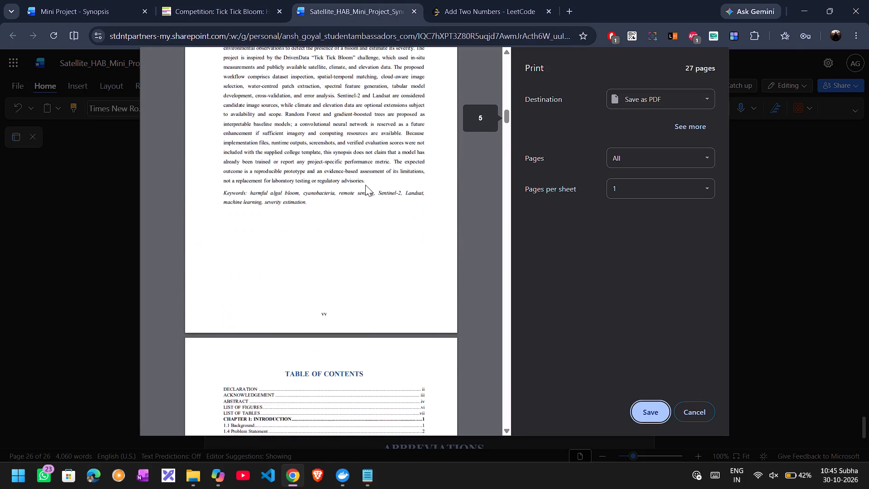
pyautogui.scroll(3, 365, 185)
pyautogui.scroll(-5, 365, 185)
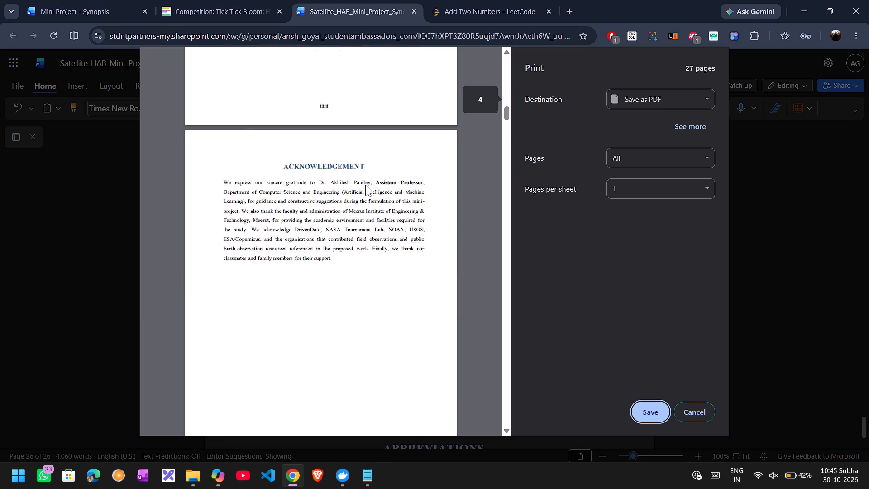
pyautogui.scroll(-11, 365, 185)
pyautogui.scroll(10, 365, 185)
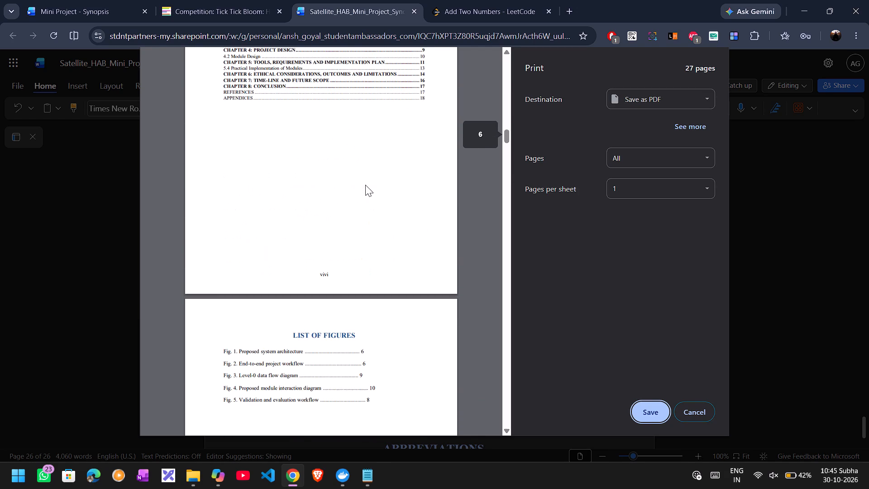
pyautogui.scroll(5, 365, 185)
# Examine the remaining preview pages through the Conclusion, References and Appendix, and close the print preview without saving.
pyautogui.scroll(-6, 365, 185)
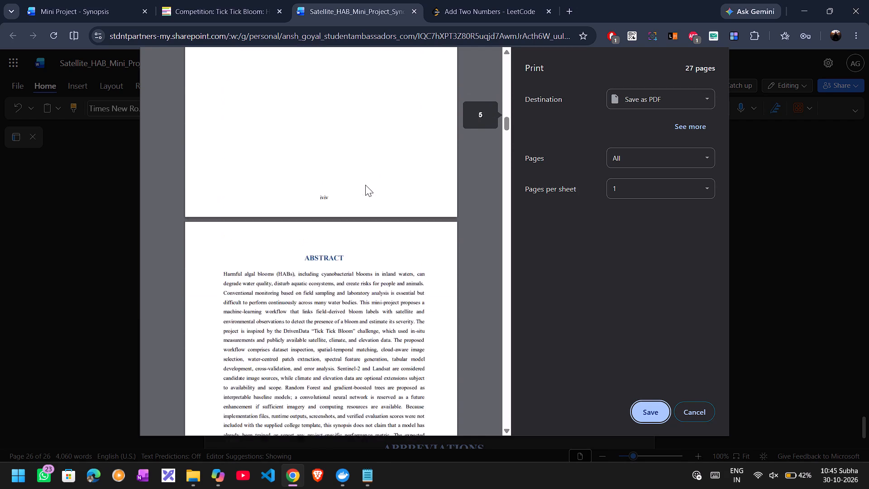
pyautogui.scroll(-20, 365, 184)
pyautogui.scroll(-7, 365, 184)
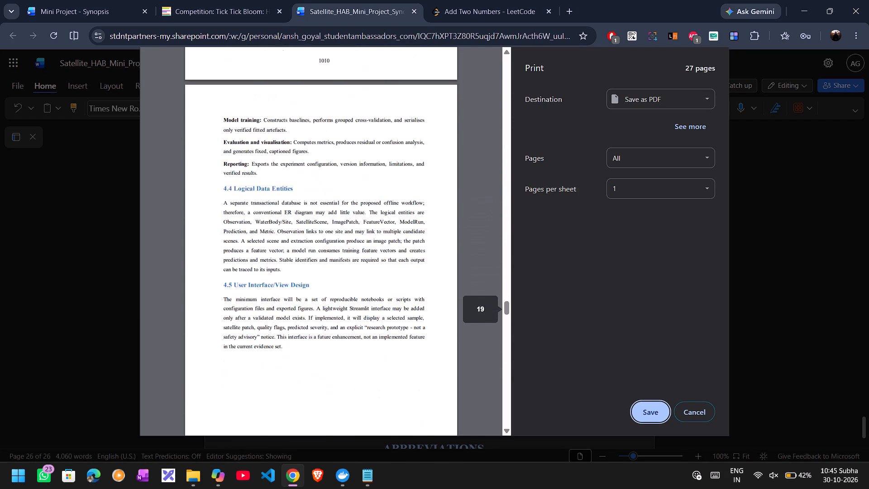
pyautogui.scroll(-19, 365, 184)
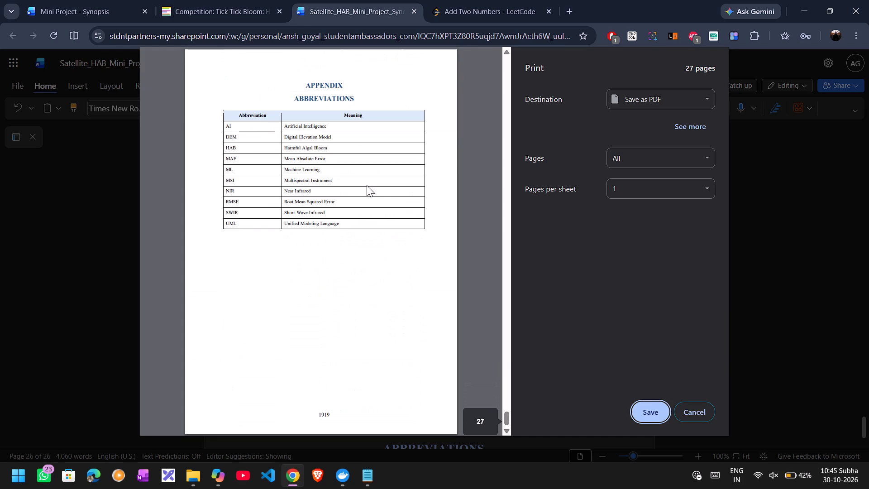
pyautogui.scroll(2, 401, 187)
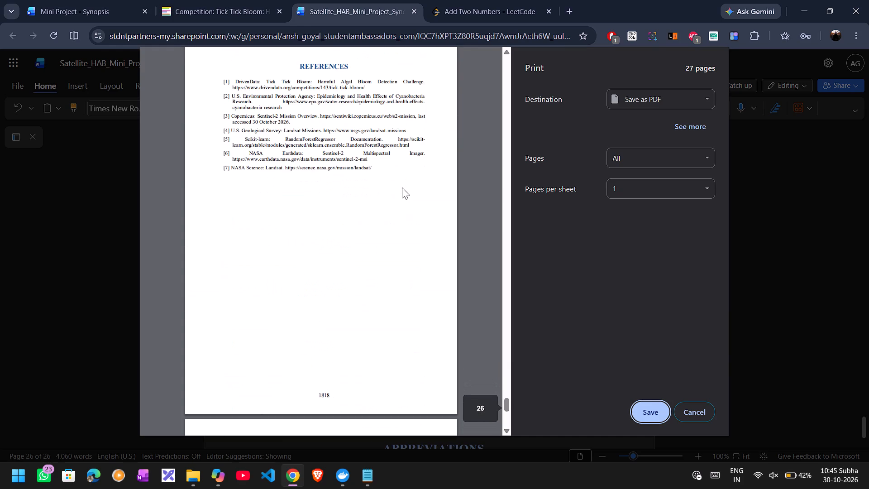
pyautogui.scroll(4, 407, 190)
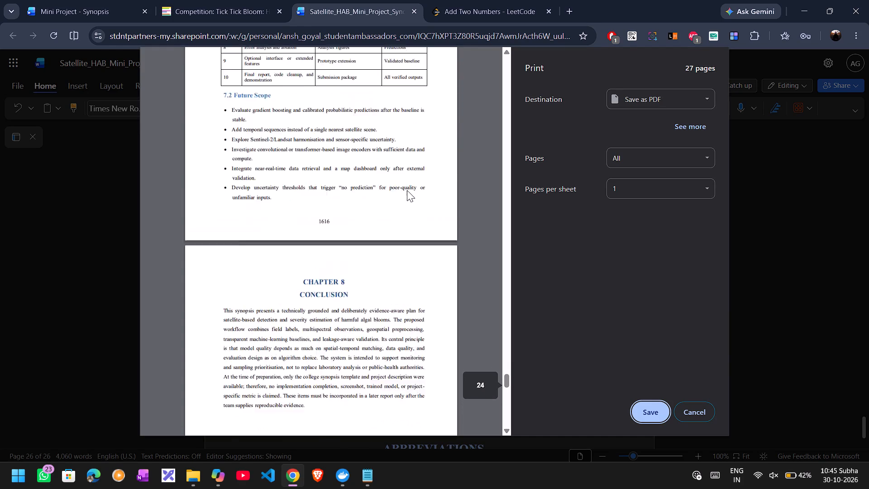
pyautogui.scroll(-6, 407, 190)
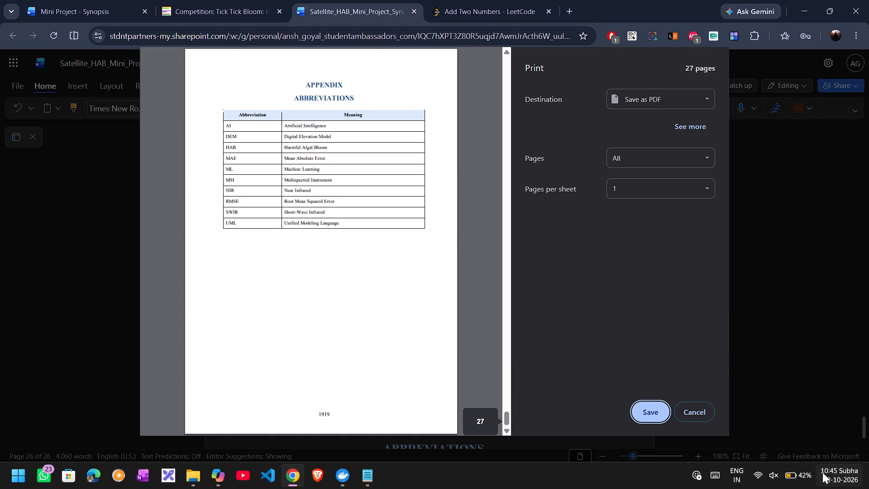
pyautogui.click(694, 417)
# Reopen the document's print preview and examine the opening pages from the cover to the Acknowledgement.
pyautogui.scroll(2, 490, 343)
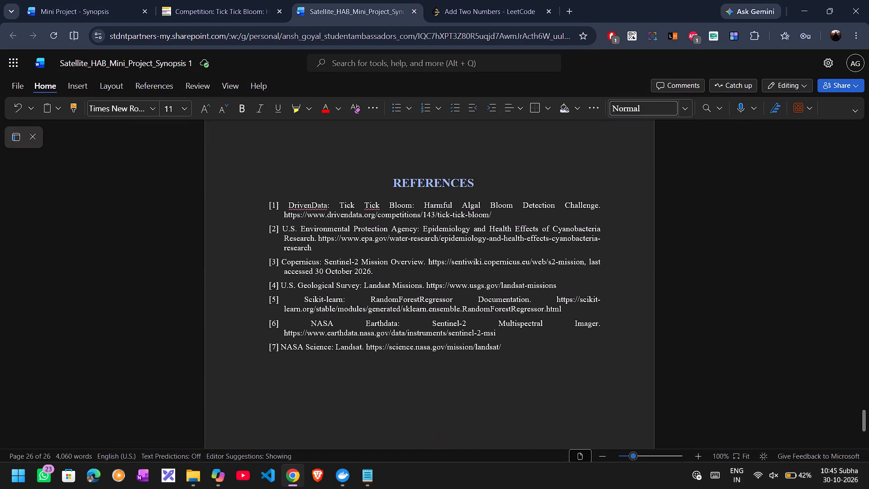
pyautogui.scroll(5, 502, 351)
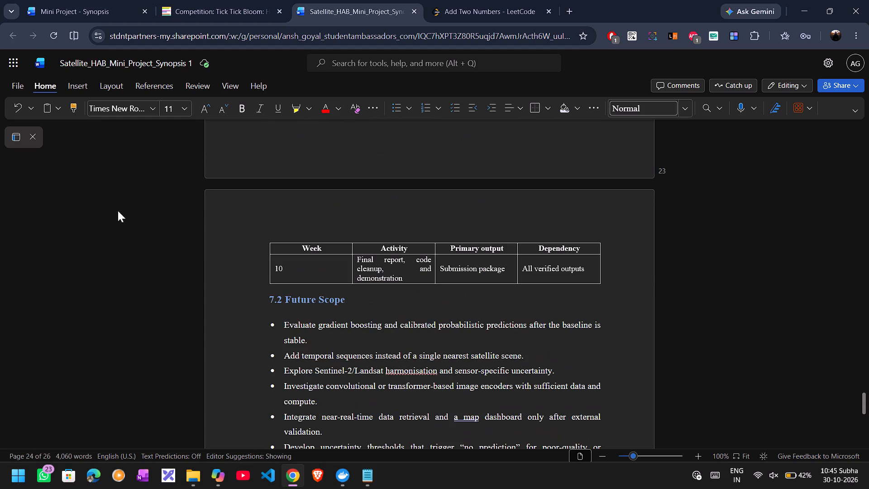
pyautogui.click(7, 83)
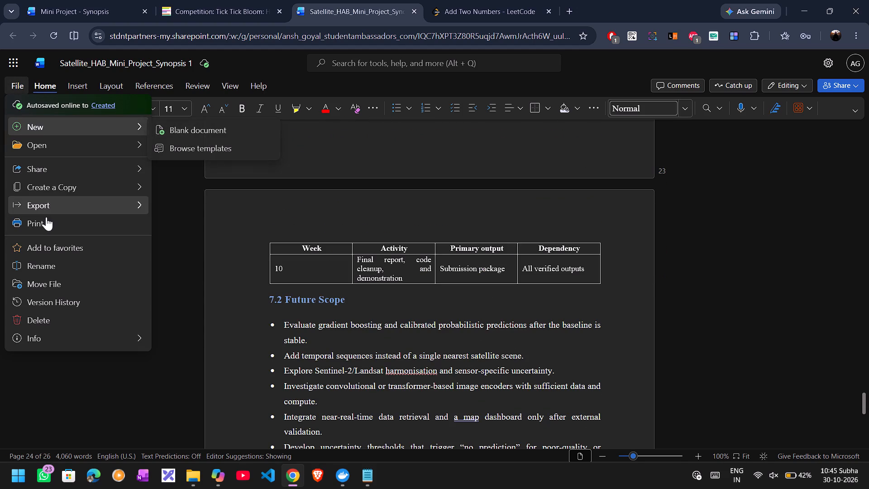
pyautogui.click(46, 217)
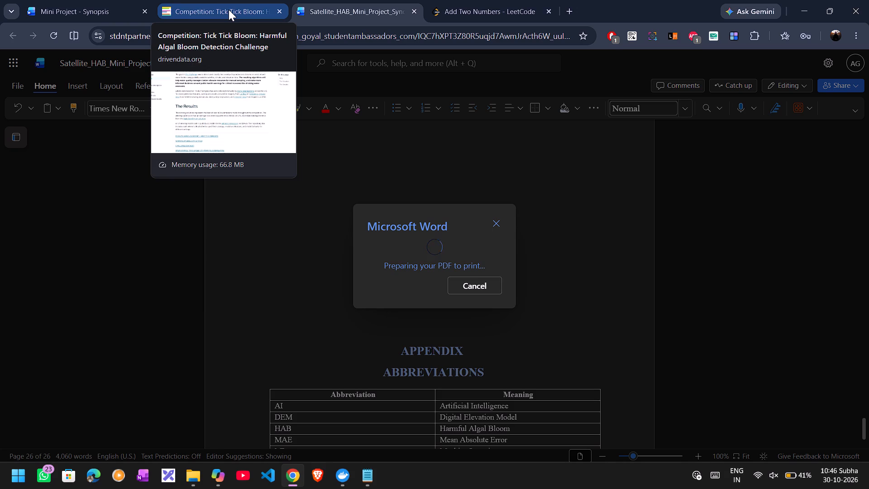
pyautogui.click(499, 225)
pyautogui.scroll(-4, 499, 225)
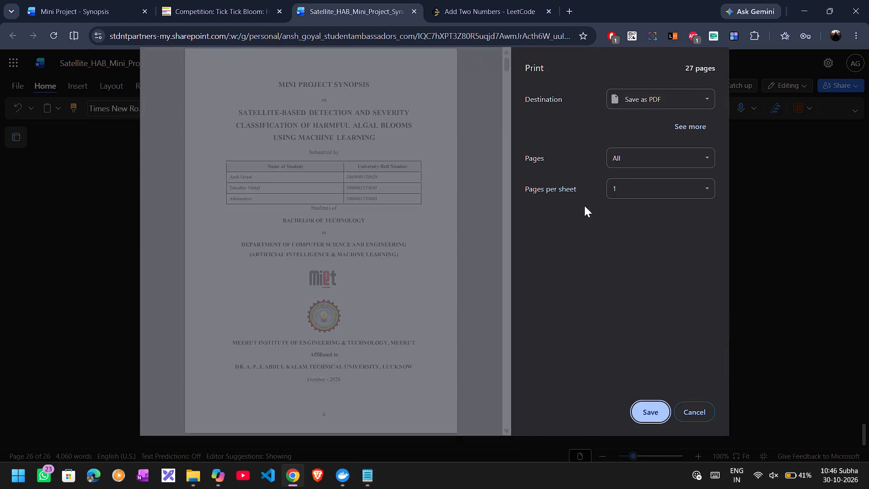
pyautogui.scroll(-5, 427, 250)
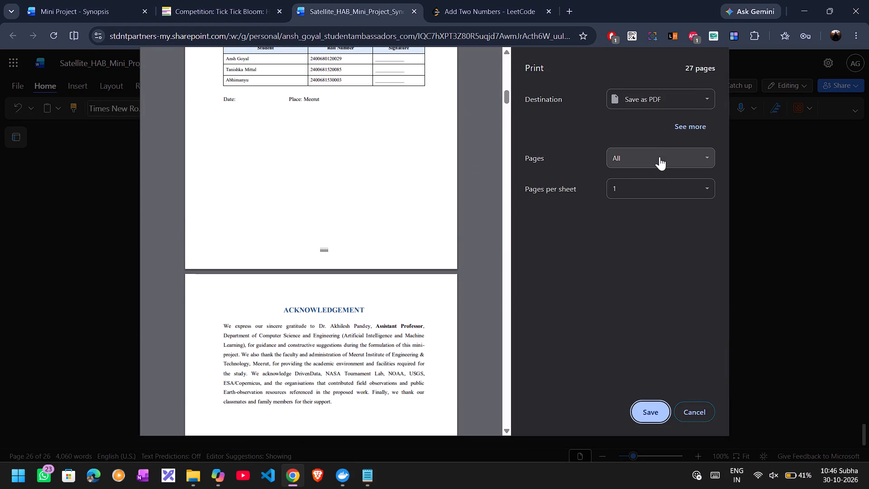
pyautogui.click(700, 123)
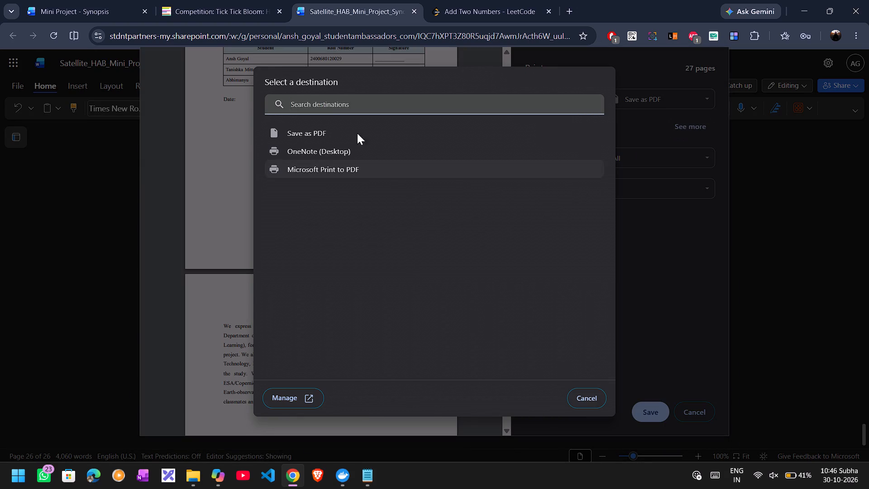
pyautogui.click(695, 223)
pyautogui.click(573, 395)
# Examine the Abstract, Table of Contents and Chapter 3 pages in the print preview, and close it without saving.
pyautogui.scroll(-2, 338, 203)
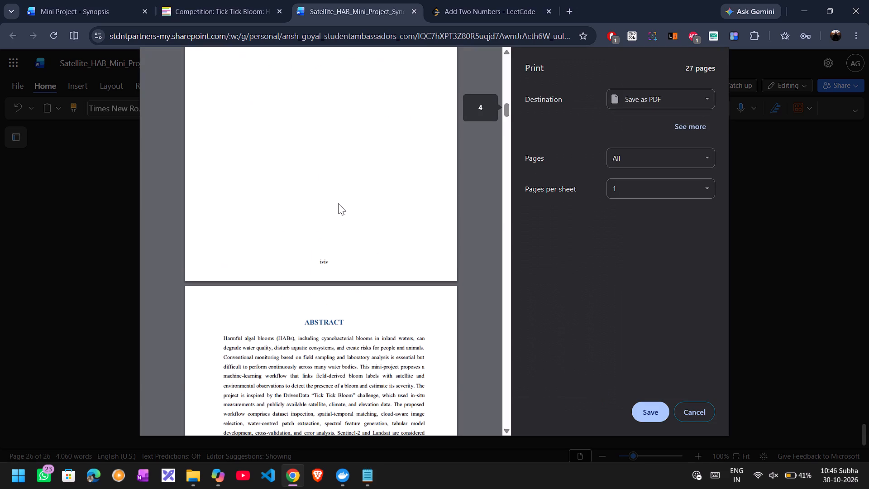
pyautogui.scroll(-3, 434, 274)
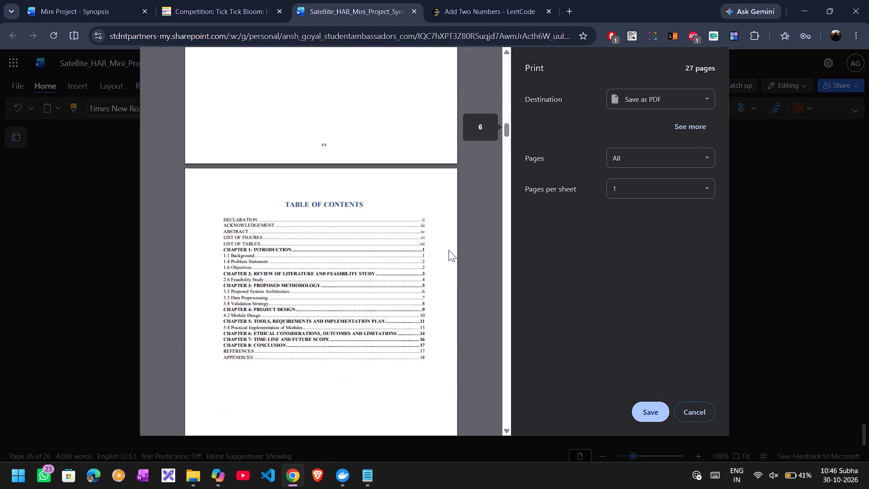
pyautogui.moveTo(509, 129); pyautogui.dragTo(513, 268)
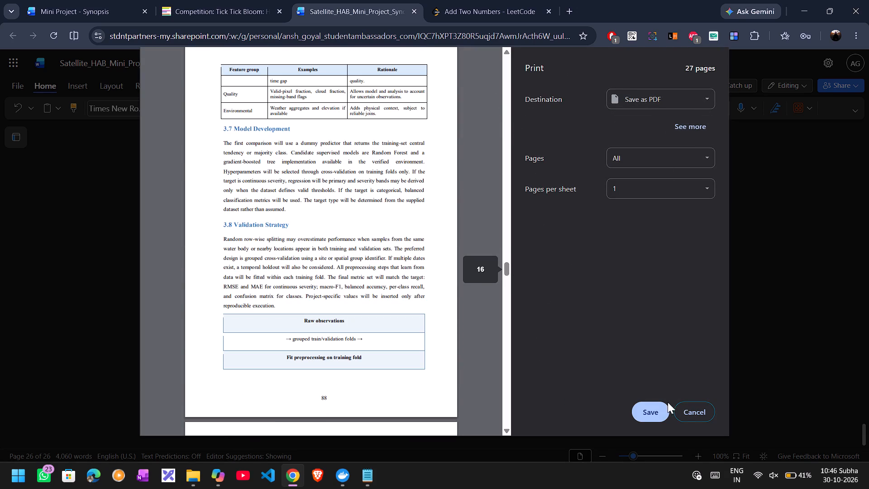
pyautogui.click(691, 407)
# Export the Satellite HAB synopsis by downloading it as a PDF without comments.
pyautogui.scroll(-1, 596, 355)
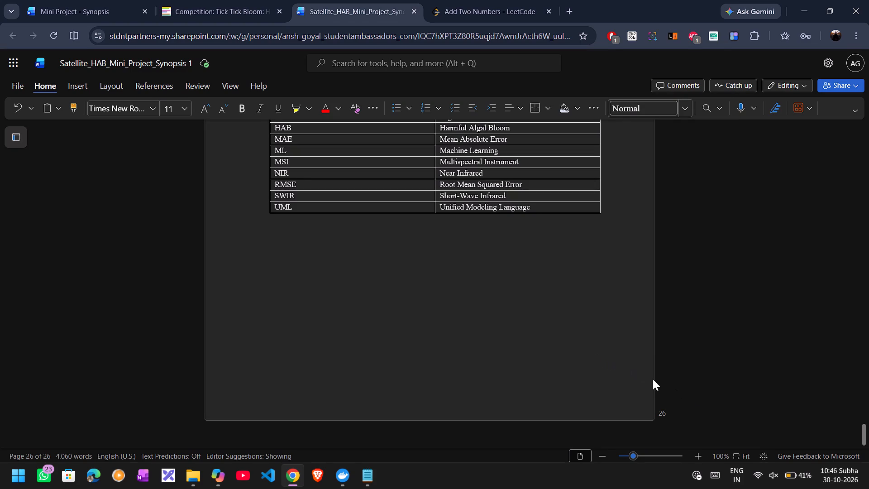
pyautogui.scroll(10, 650, 355)
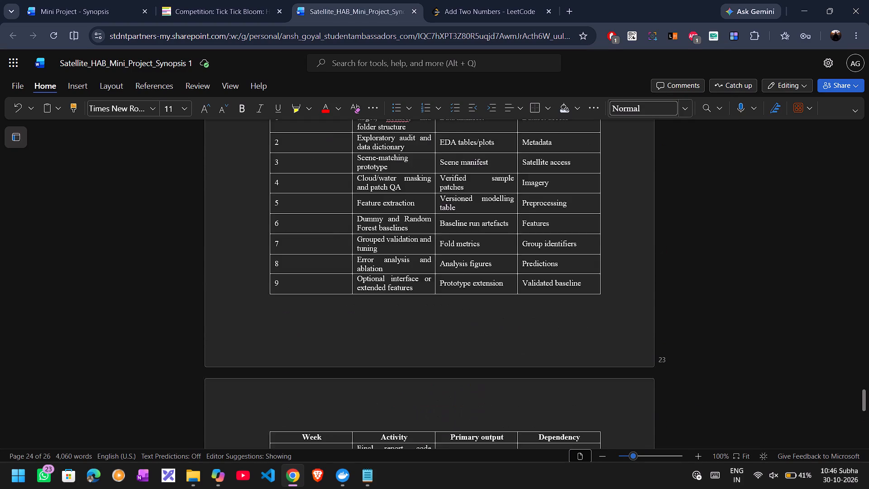
pyautogui.scroll(3, 638, 335)
pyautogui.click(8, 86)
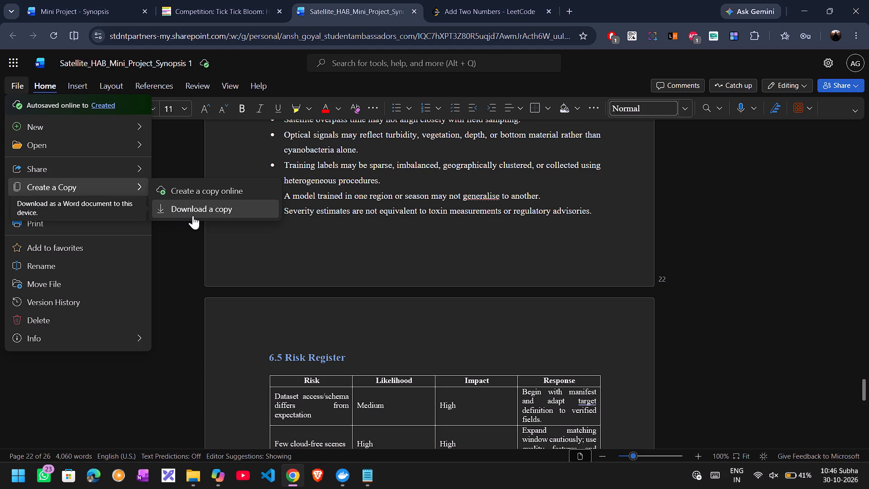
pyautogui.click(78, 201)
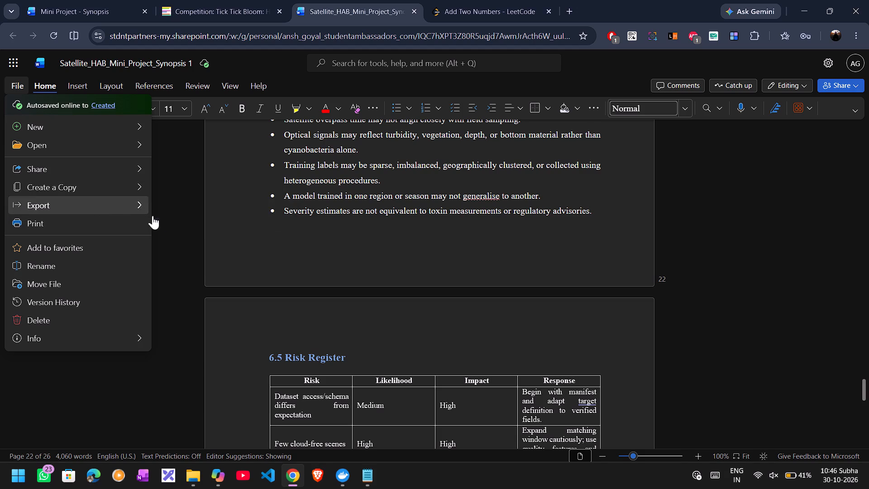
pyautogui.click(80, 199)
pyautogui.click(137, 206)
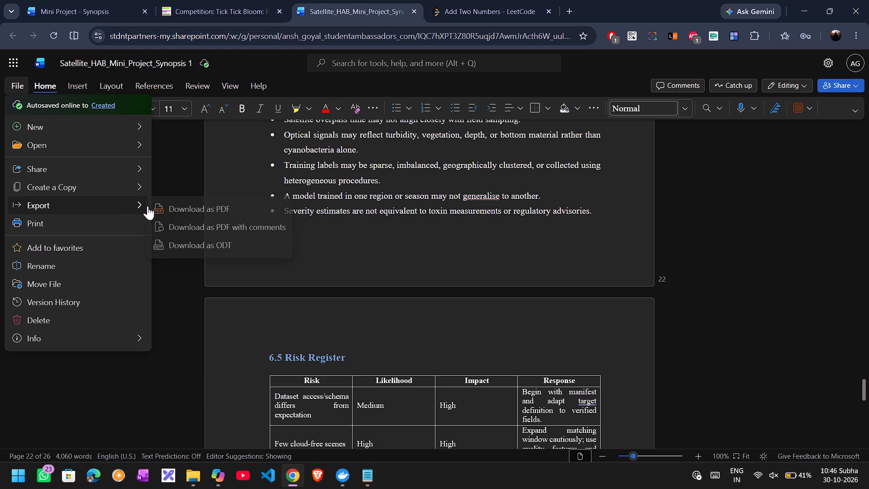
pyautogui.click(126, 206)
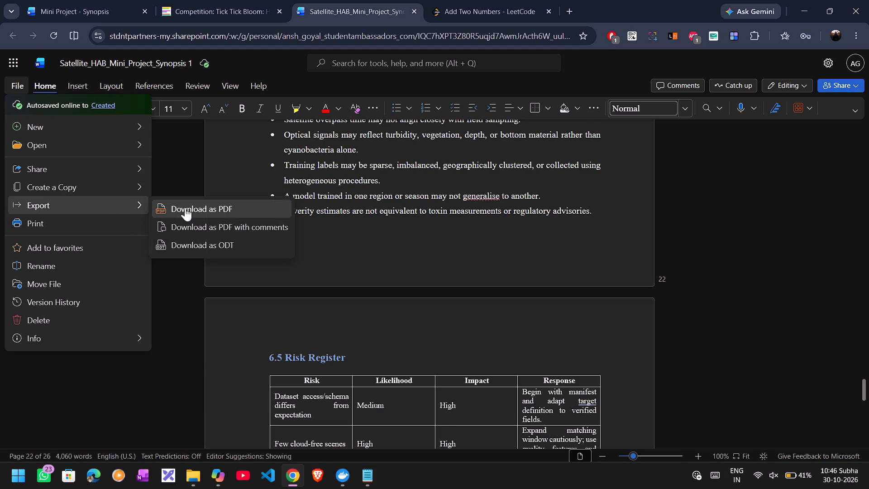
pyautogui.click(185, 207)
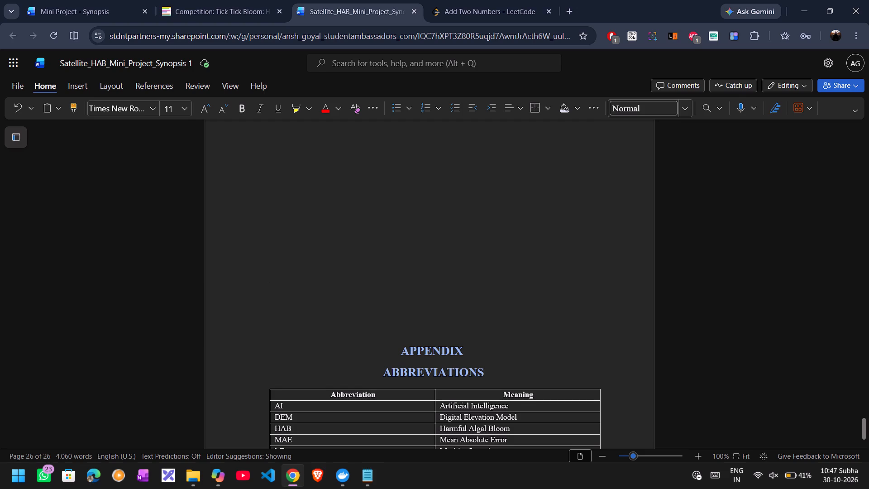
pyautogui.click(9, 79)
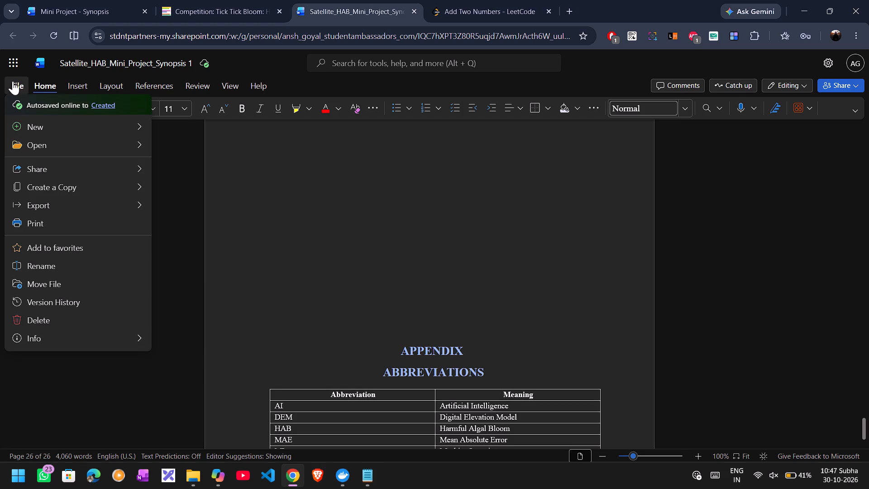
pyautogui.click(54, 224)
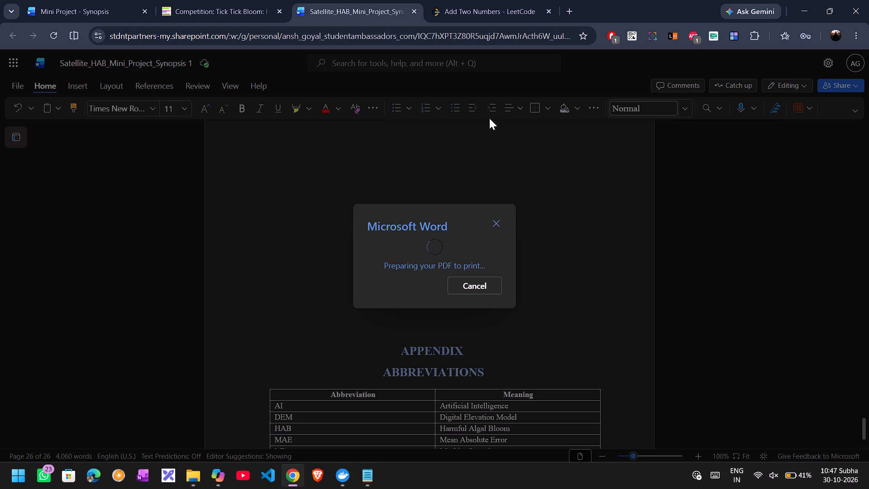
# Load Gemini in a new browser tab and return to the Satellite HAB synopsis document.
pyautogui.click(489, 16)
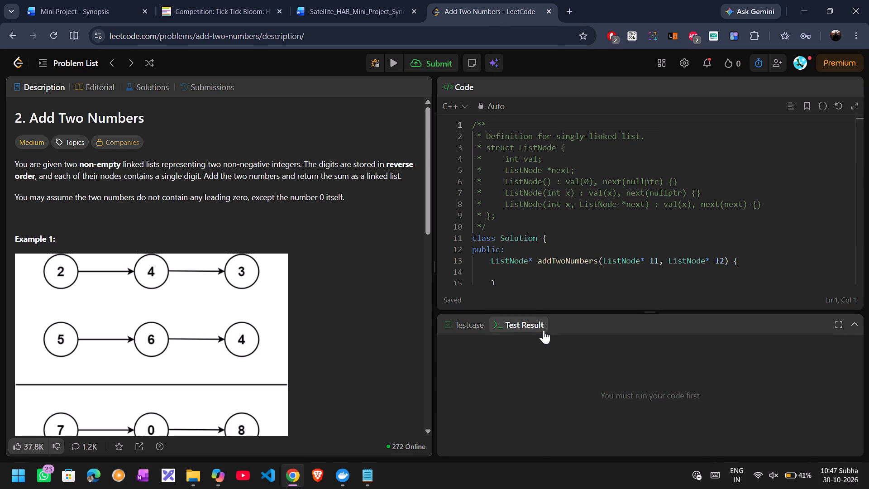
pyautogui.click(572, 5)
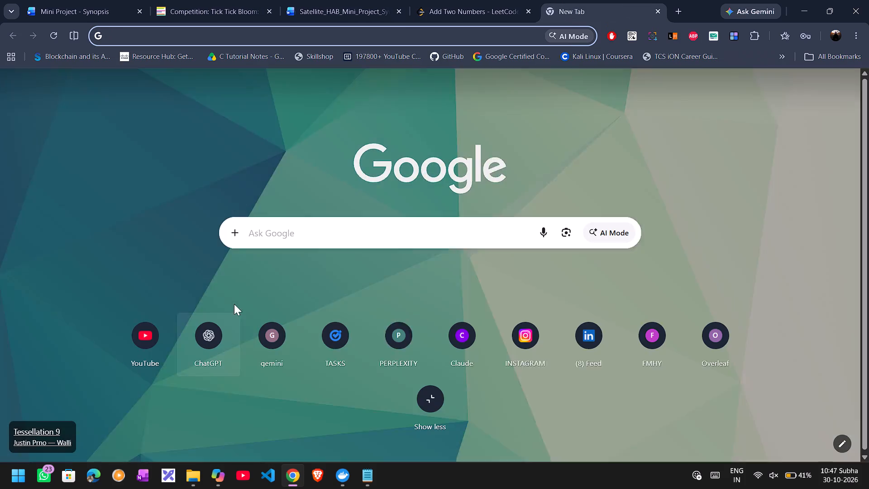
pyautogui.click(208, 339)
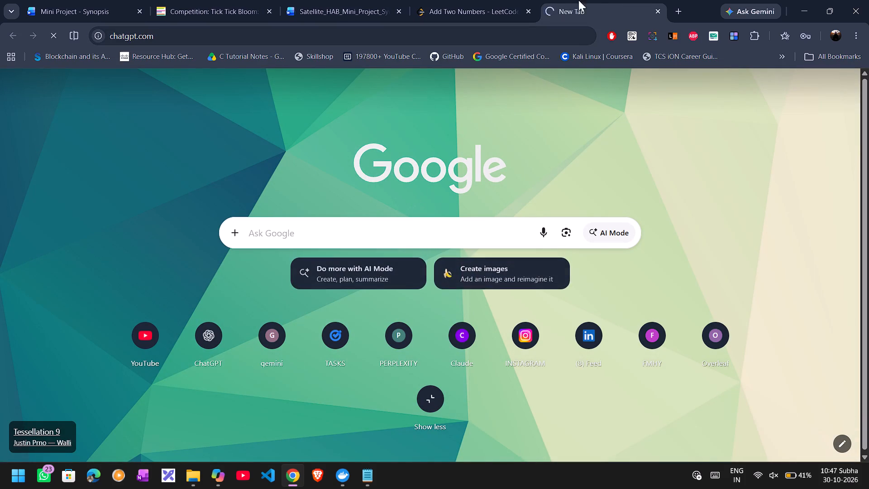
pyautogui.click(272, 325)
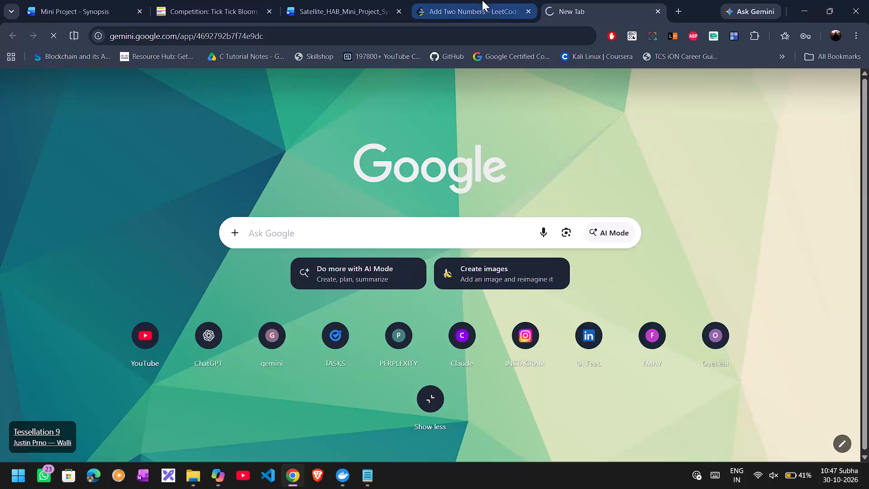
pyautogui.click(482, 0)
pyautogui.click(306, 0)
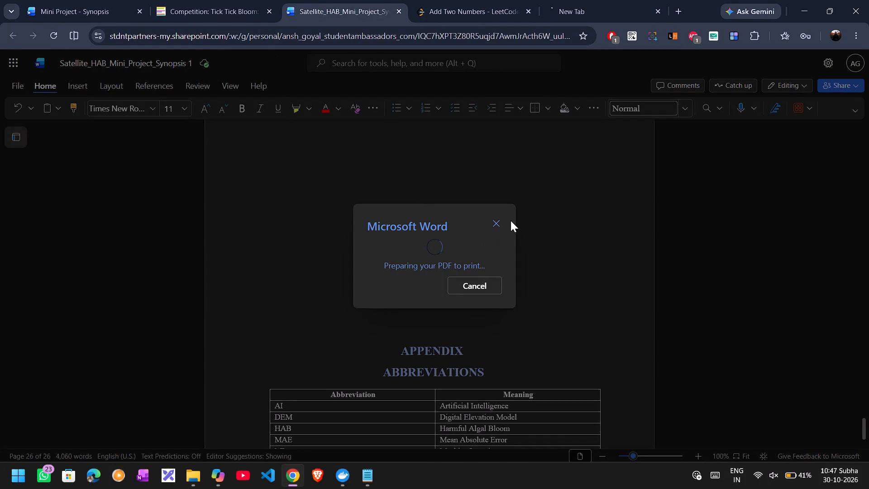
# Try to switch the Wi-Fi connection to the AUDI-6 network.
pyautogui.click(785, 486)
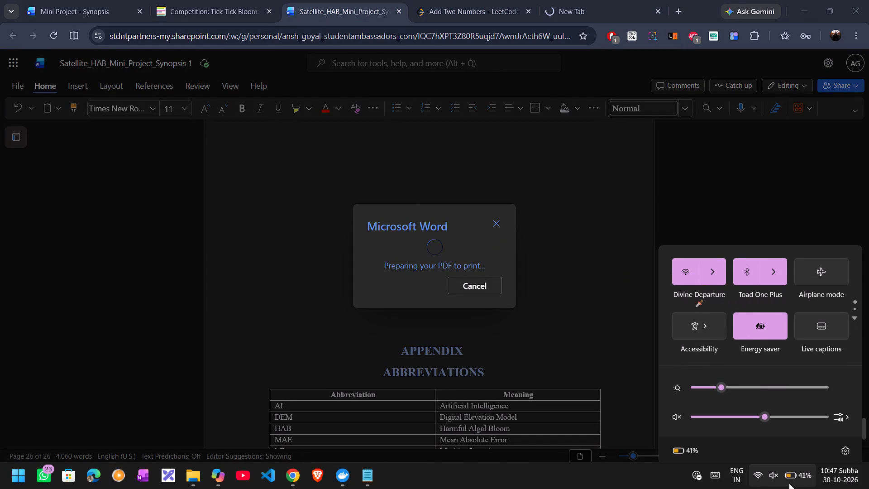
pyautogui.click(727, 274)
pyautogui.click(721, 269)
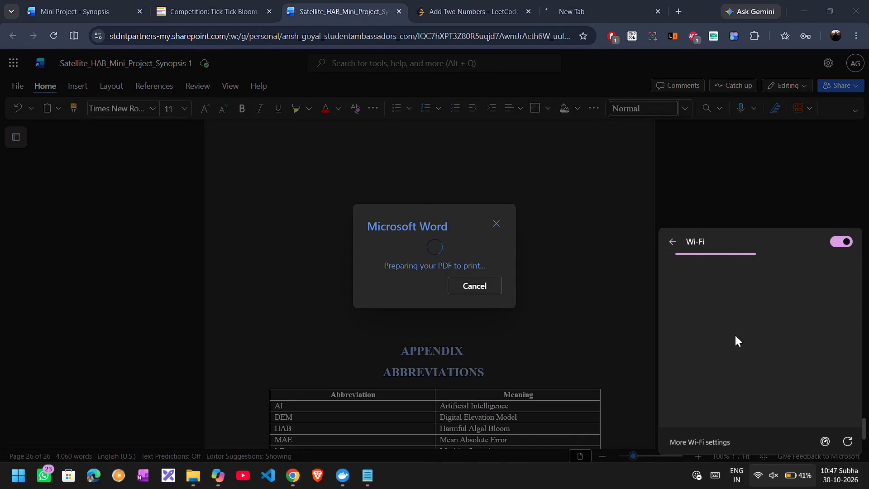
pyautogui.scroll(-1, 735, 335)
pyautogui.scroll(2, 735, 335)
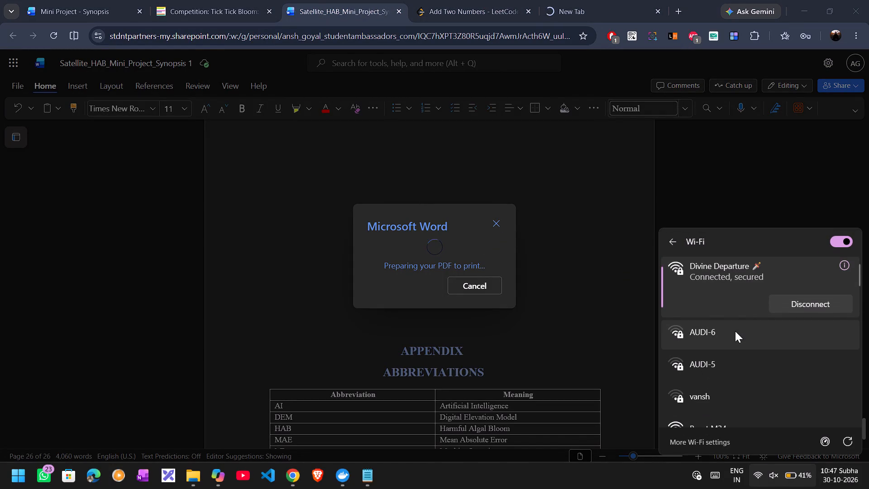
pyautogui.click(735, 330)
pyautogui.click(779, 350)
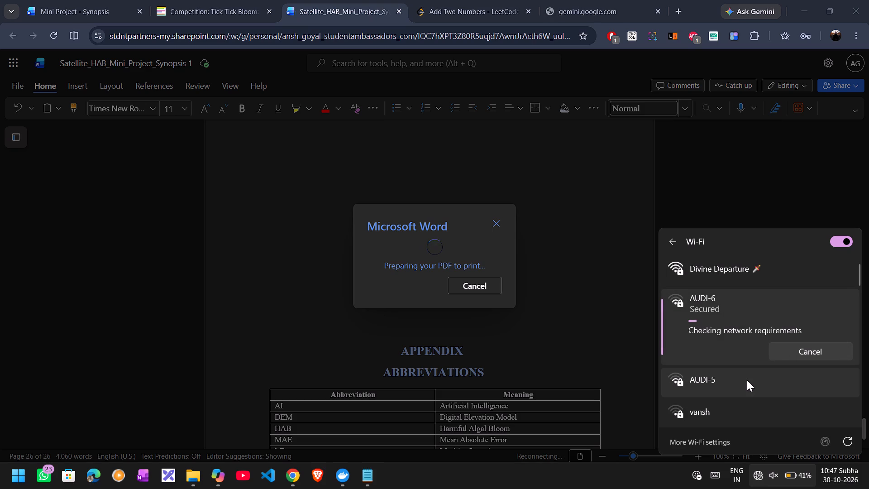
# Examine the list of available Wi-Fi networks for an alternative connection.
pyautogui.scroll(-3, 741, 381)
pyautogui.scroll(3, 740, 359)
pyautogui.scroll(-1, 738, 385)
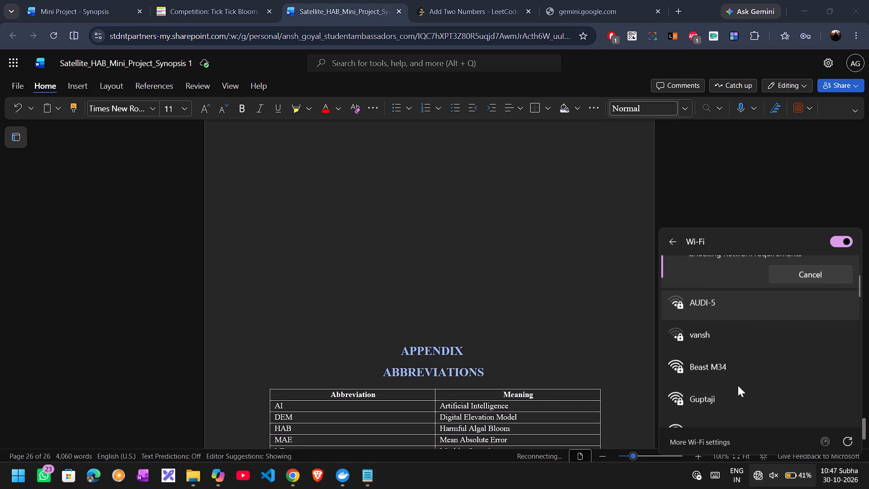
pyautogui.scroll(-11, 738, 385)
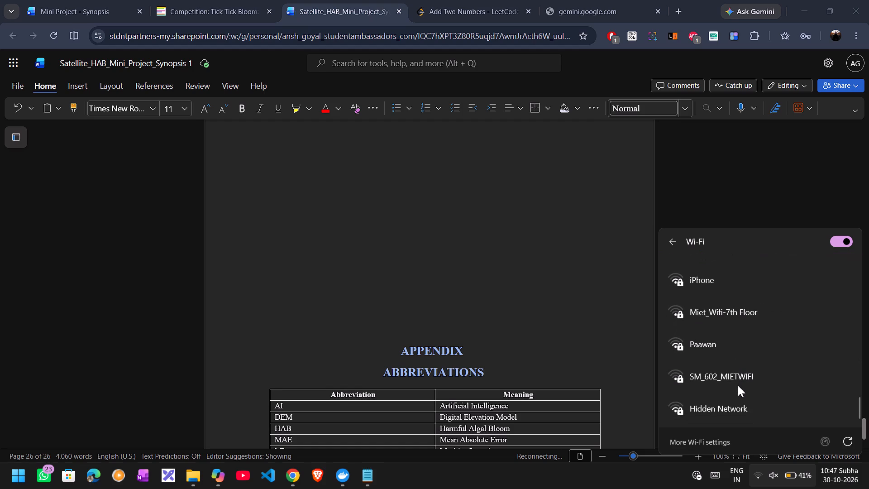
pyautogui.scroll(11, 748, 360)
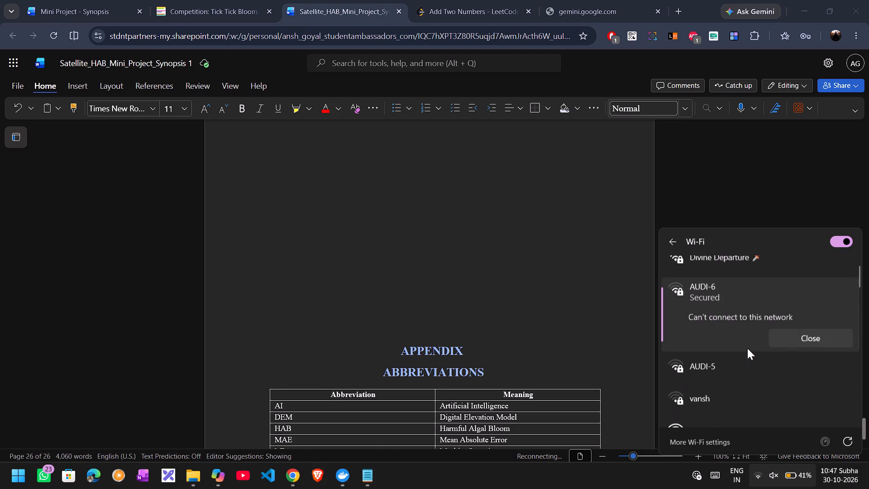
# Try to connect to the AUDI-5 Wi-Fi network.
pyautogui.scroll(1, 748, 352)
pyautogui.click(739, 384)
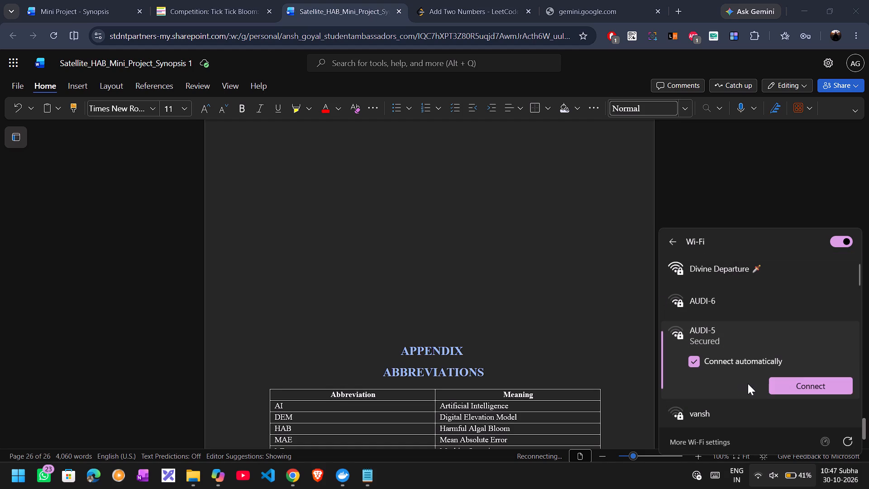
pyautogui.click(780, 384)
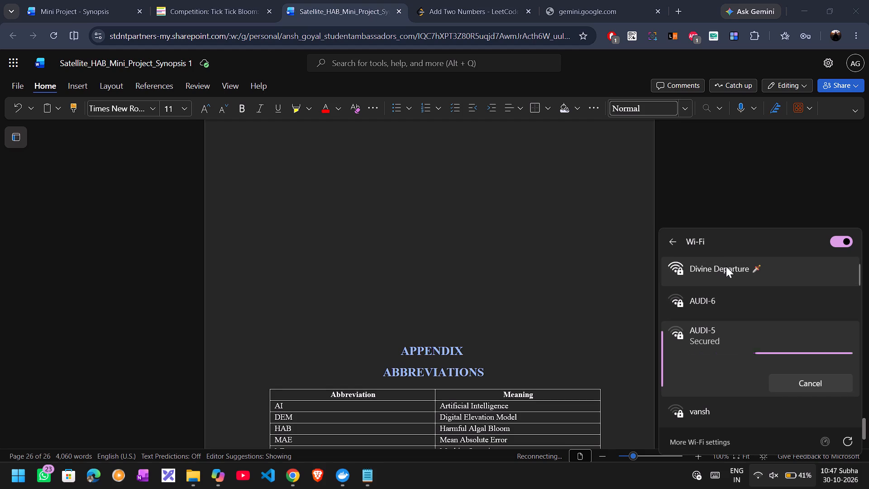
# Reconnect to the Divine Departure Wi-Fi network and return to the synopsis document.
pyautogui.click(727, 267)
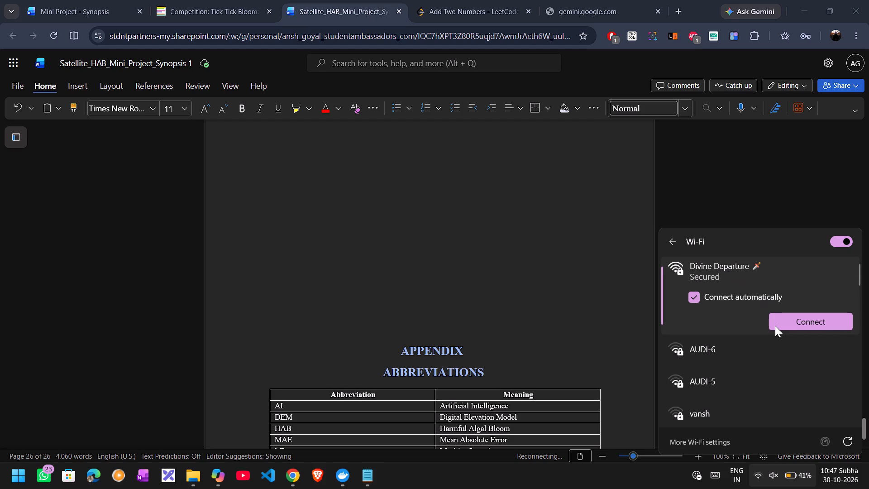
pyautogui.click(791, 321)
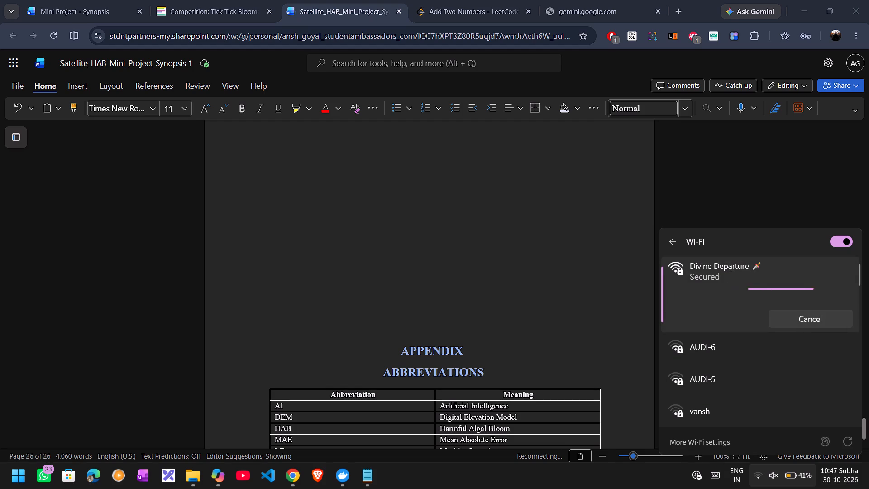
pyautogui.click(347, 232)
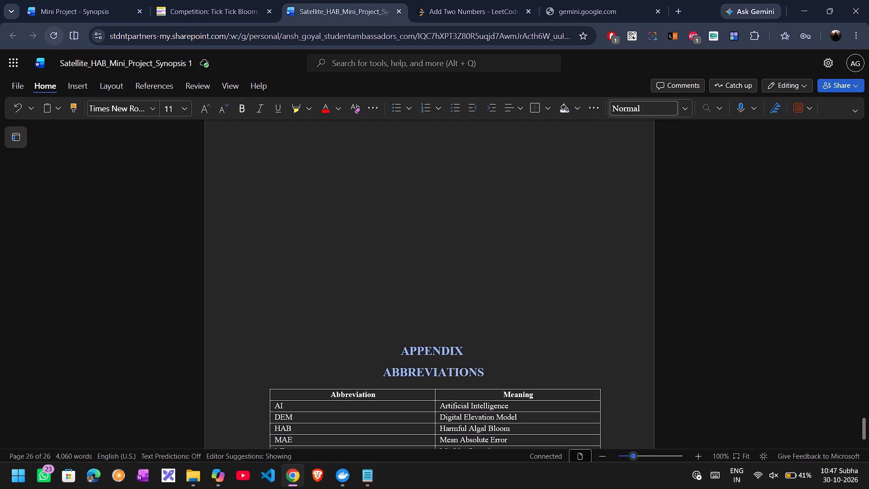
# Export the Satellite HAB synopsis again as a PDF without comments.
pyautogui.click(14, 86)
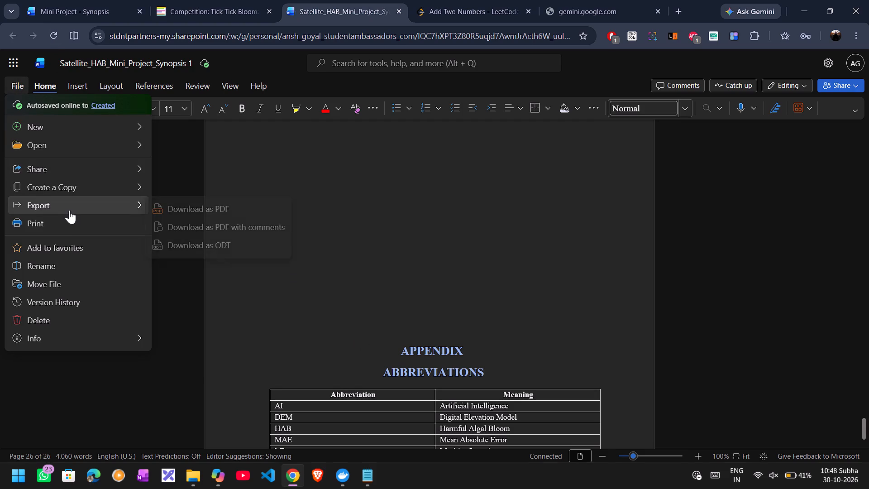
pyautogui.click(210, 210)
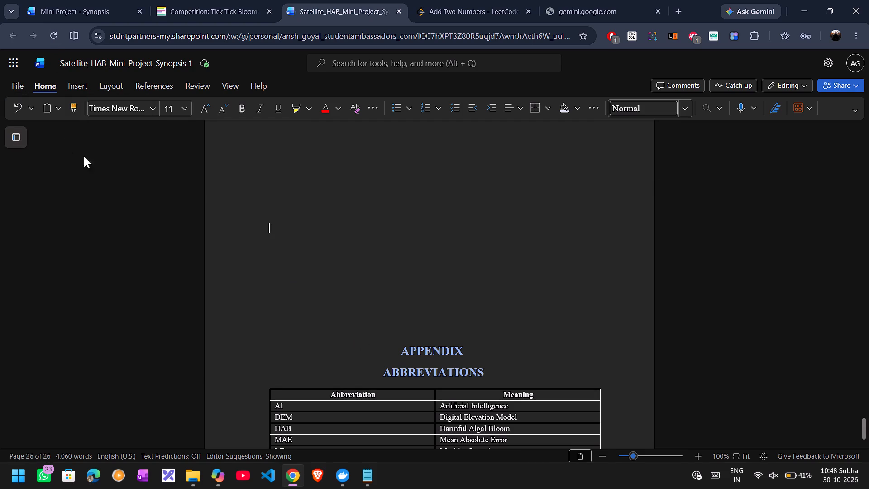
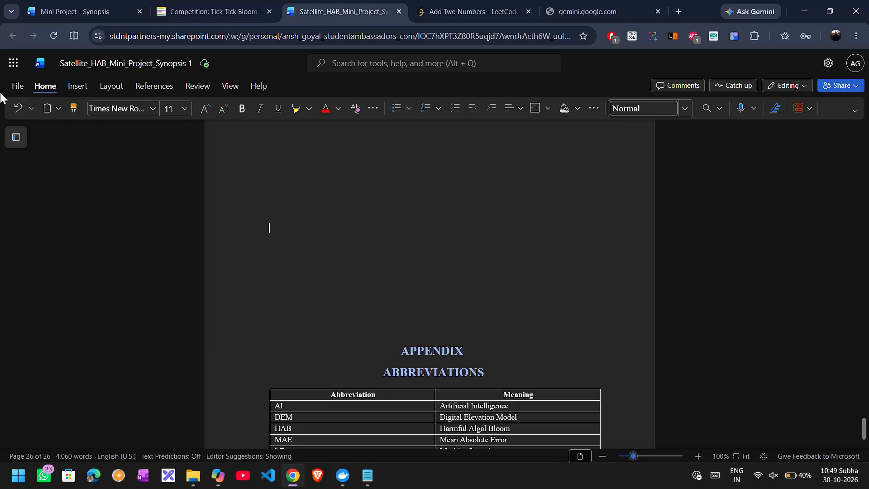
# Rename the Satellite HAB synopsis document as Synopsis-prefinal.
pyautogui.click(14, 90)
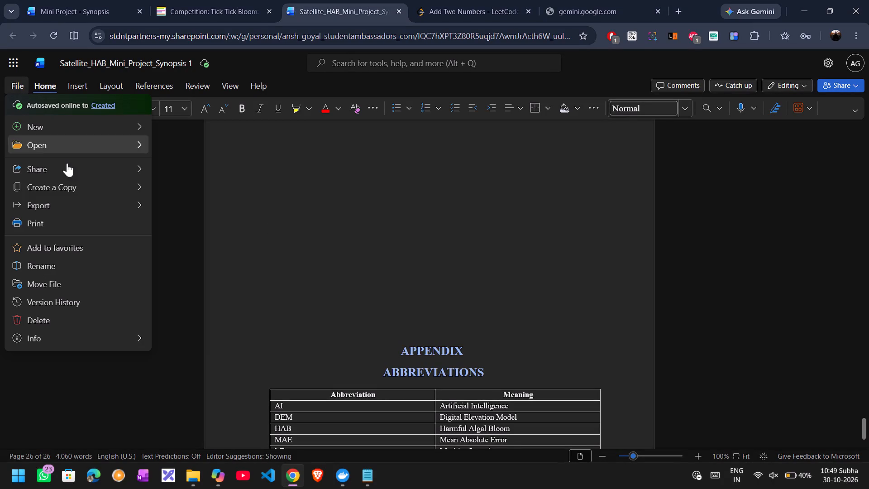
pyautogui.doubleClick(148, 62)
pyautogui.press('BackSpace')
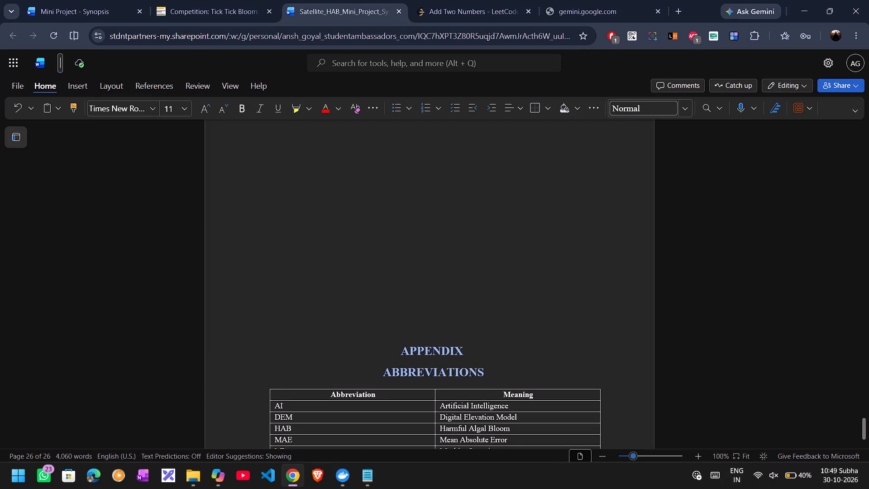
pyautogui.write('Synopsis')
pyautogui.press('space')
pyautogui.press('BackSpace')
pyautogui.press('-')
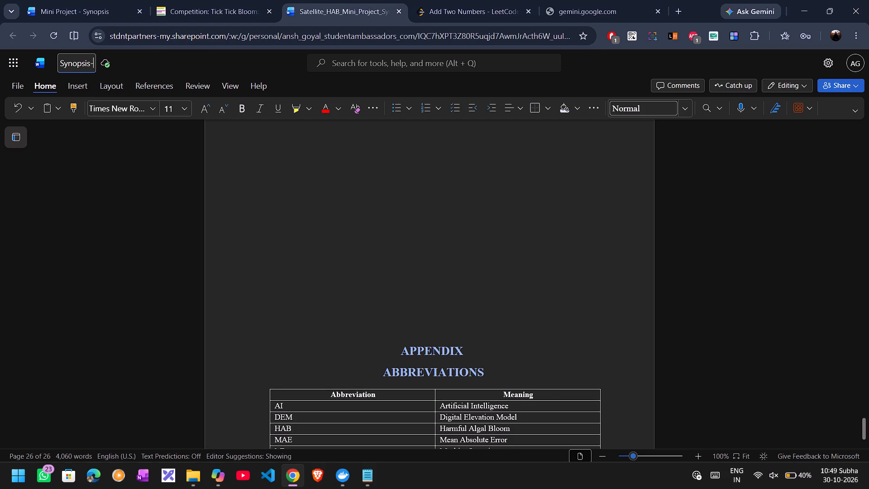
pyautogui.write('prefinal')
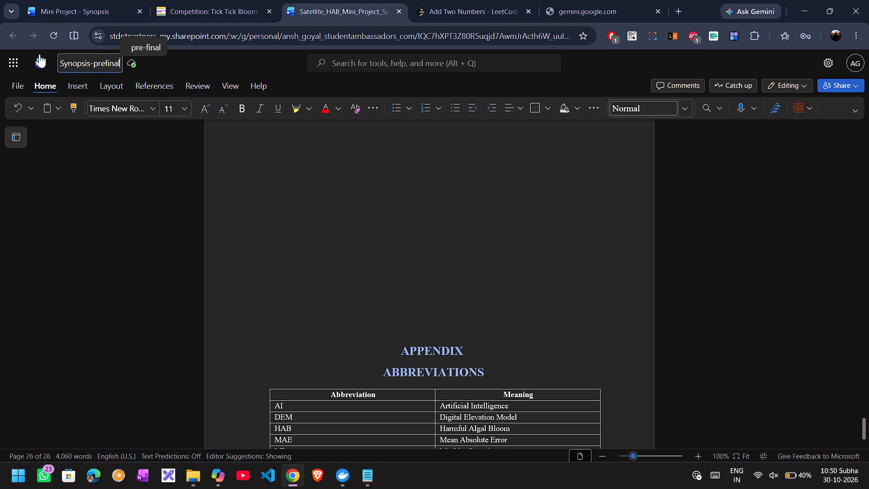
# Open the print preview of the renamed synopsis document.
pyautogui.click(20, 82)
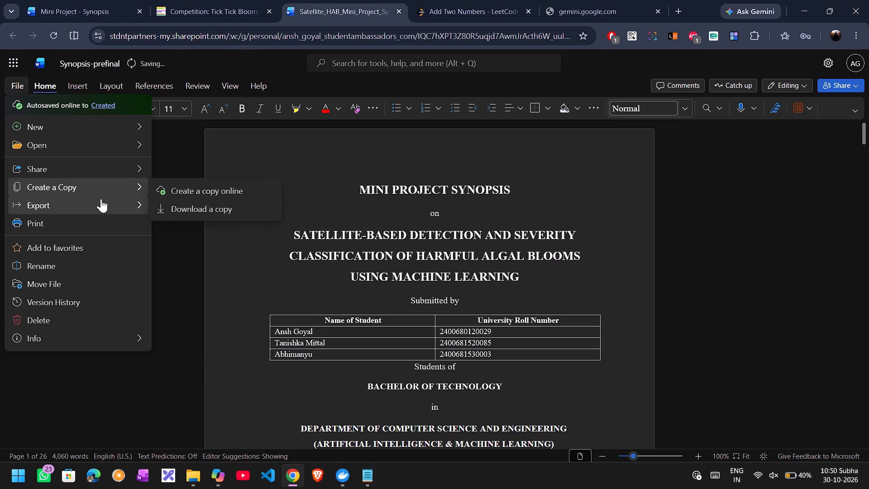
pyautogui.click(90, 223)
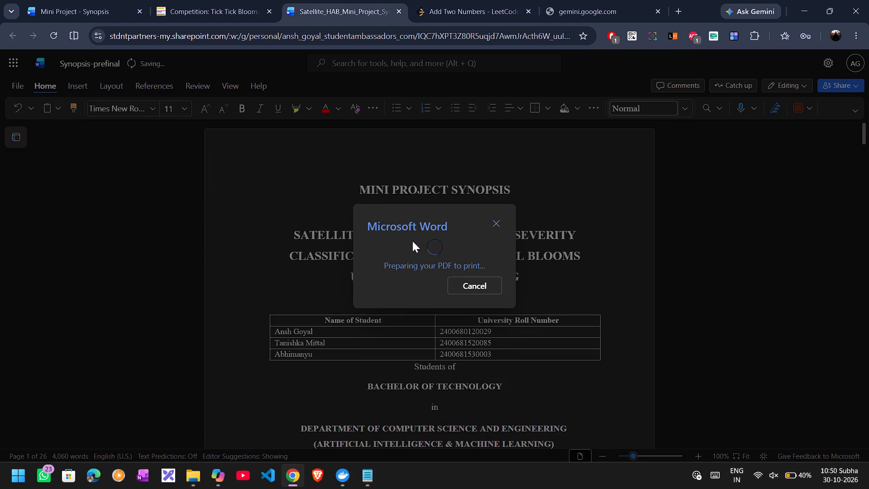
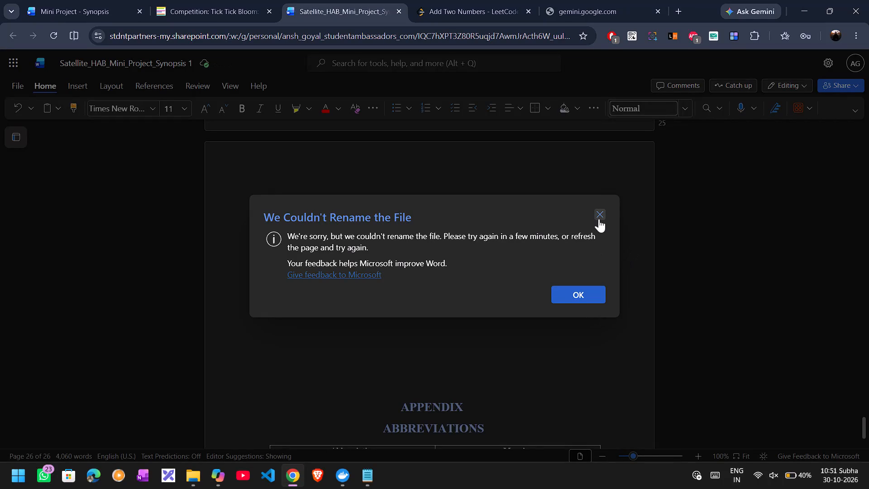
# Retry renaming the document as Synopsis-prefinal and copy the new name.
pyautogui.click(598, 295)
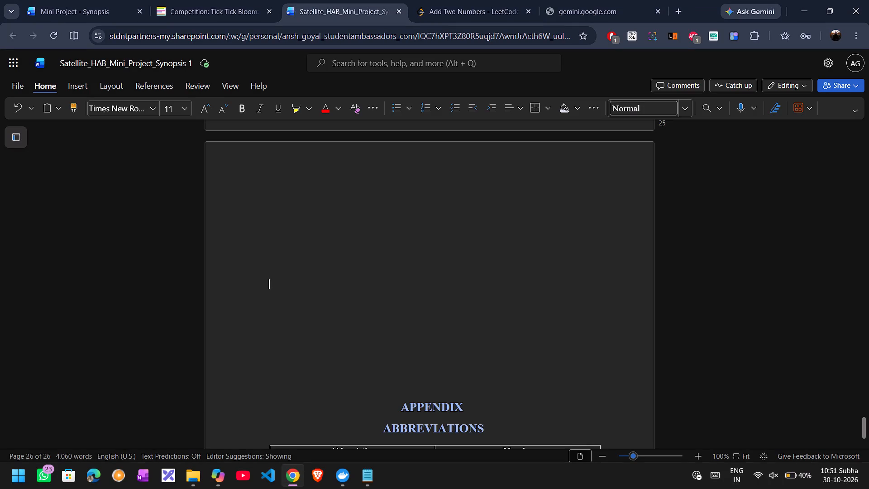
pyautogui.click(24, 79)
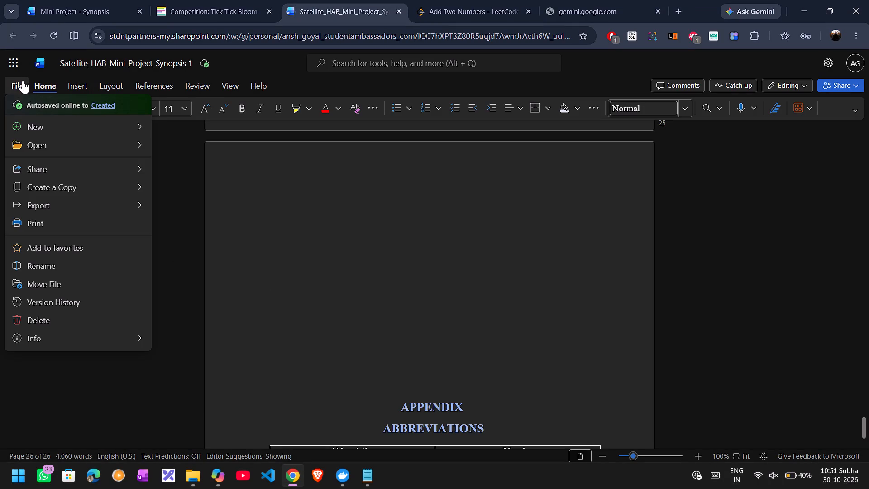
pyautogui.click(77, 225)
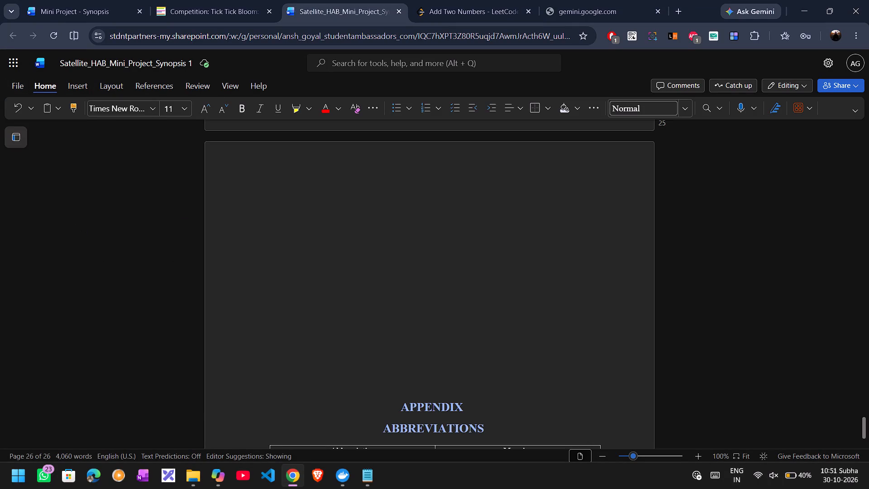
pyautogui.click(11, 85)
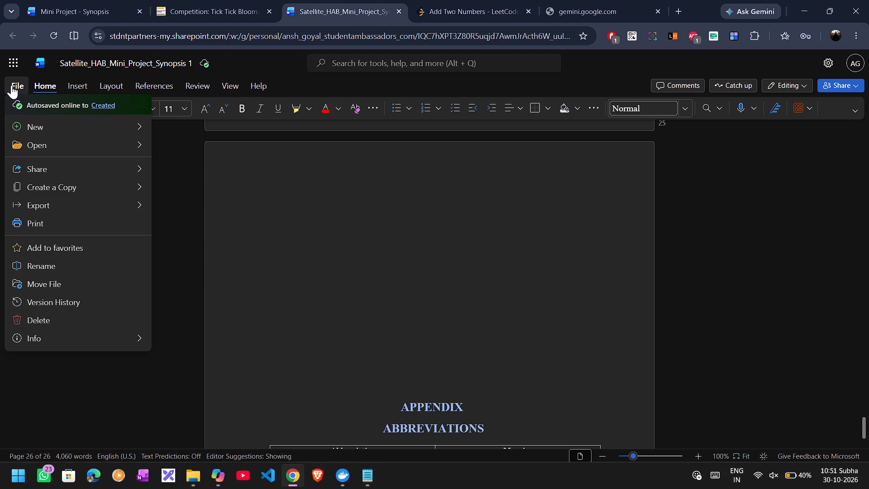
pyautogui.doubleClick(170, 61)
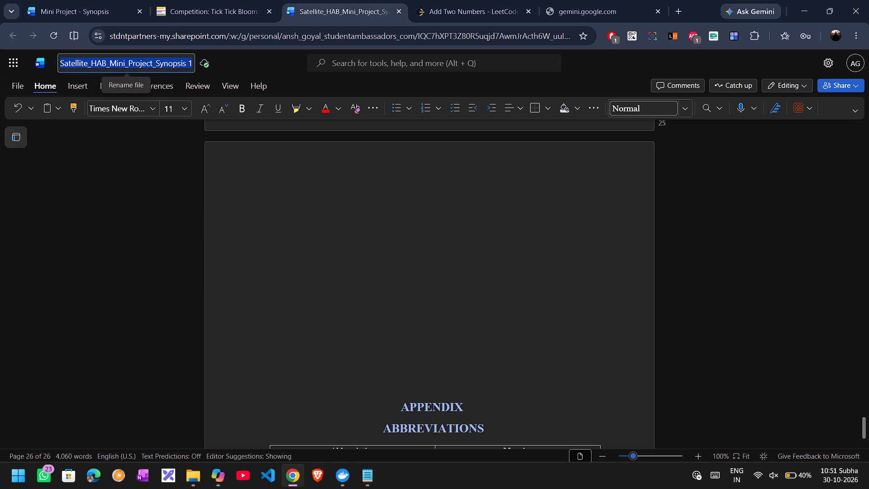
pyautogui.press('BackSpace')
pyautogui.hotkey('shift', 's')
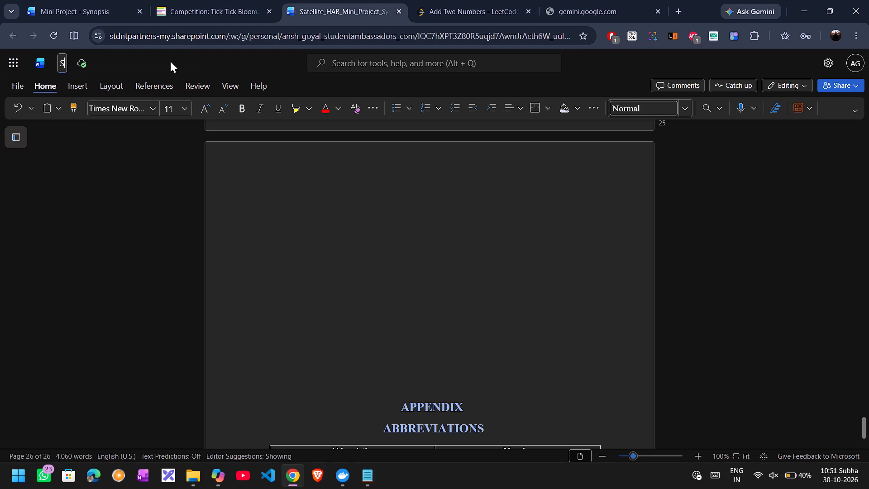
pyautogui.write('ynopsis')
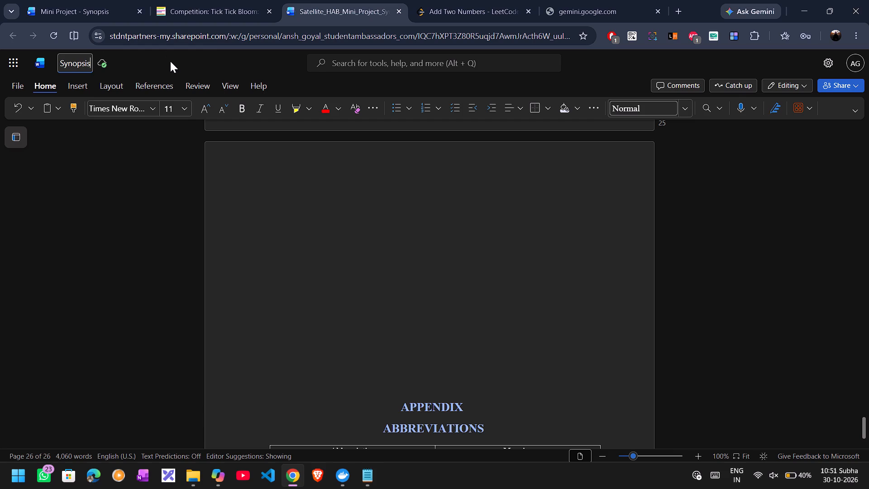
pyautogui.press('-')
pyautogui.write('prefinal')
pyautogui.hotkey('ctrl', 'a')
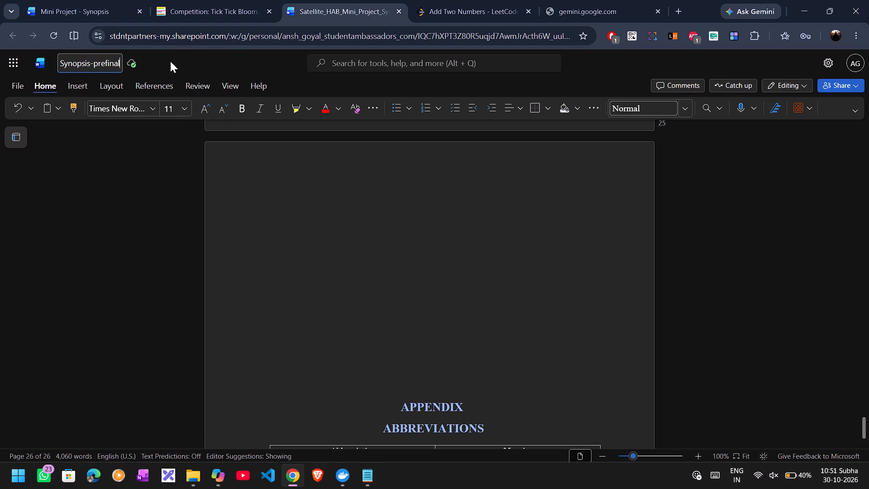
pyautogui.hotkey('ctrl', 'c')
pyautogui.rightClick(170, 61)
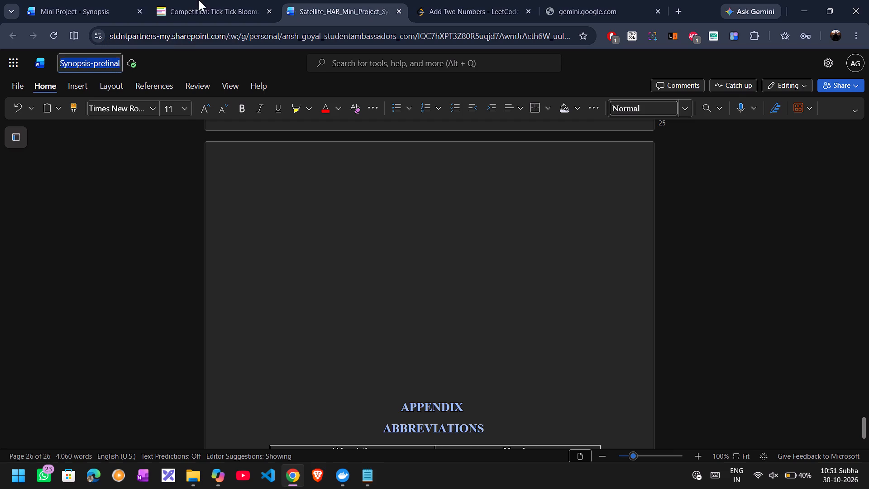
pyautogui.click(93, 193)
# Change "this mini-project" to "mini project" in the Acknowledgement paragraph.
pyautogui.scroll(-12, 461, 256)
pyautogui.scroll(1, 461, 254)
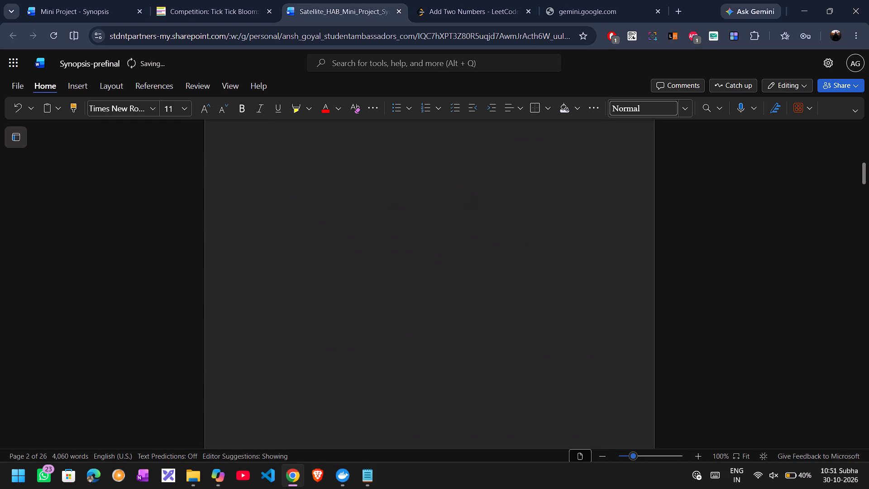
pyautogui.scroll(2, 461, 254)
pyautogui.scroll(-2, 461, 254)
pyautogui.scroll(1, 461, 254)
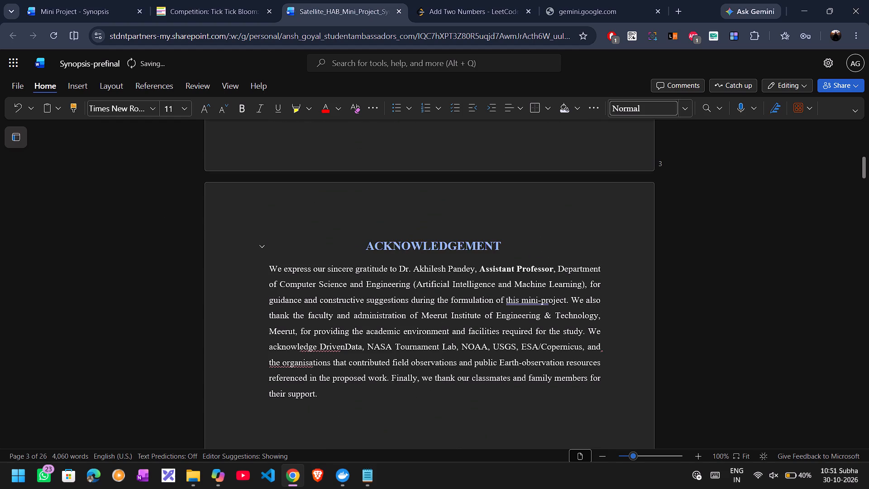
pyautogui.click(528, 299)
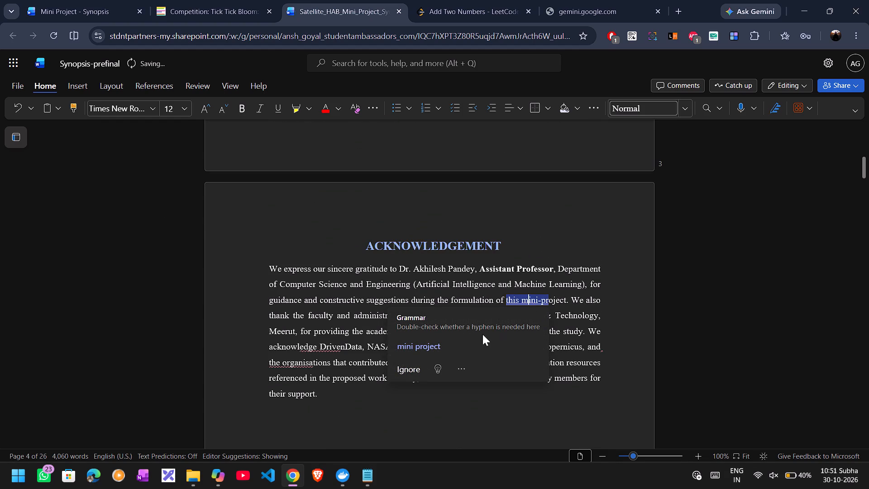
# Replace "this mini-project" with the suggested "mini project" in the Acknowledgement and delete the stray letters "oject" after it.
pyautogui.click(465, 339)
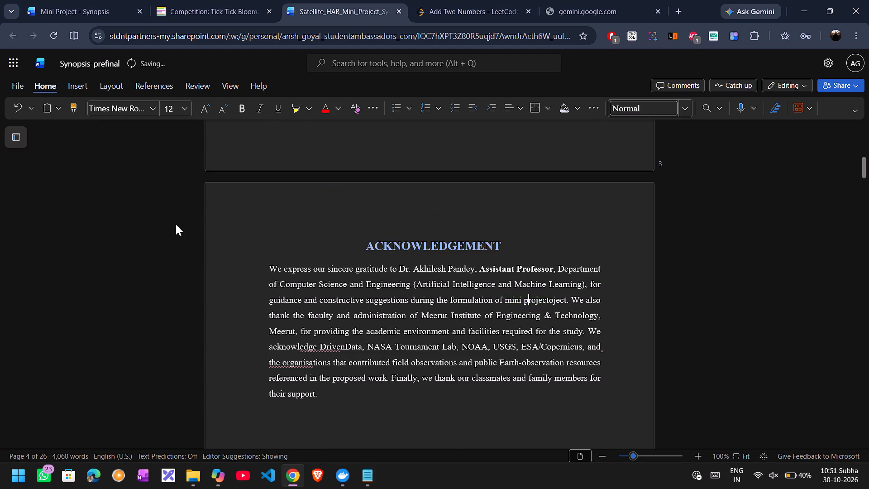
pyautogui.click(566, 299)
pyautogui.press('BackSpace')
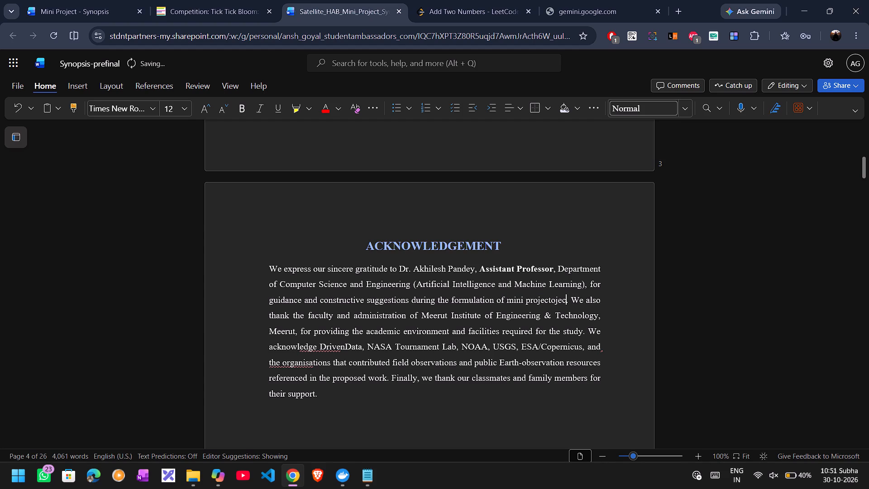
pyautogui.press('BackSpace')
pyautogui.press('BackSpace')
pyautogui.press('BackSpace')
pyautogui.press('BackSpace')
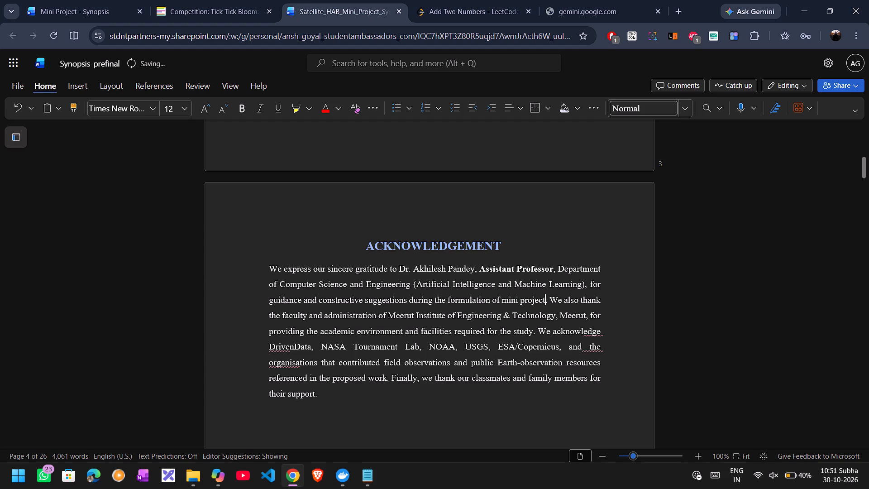
# Request the print preview of the Synopsis-prefinal document.
pyautogui.click(12, 81)
pyautogui.click(63, 213)
pyautogui.click(63, 220)
pyautogui.click(5, 80)
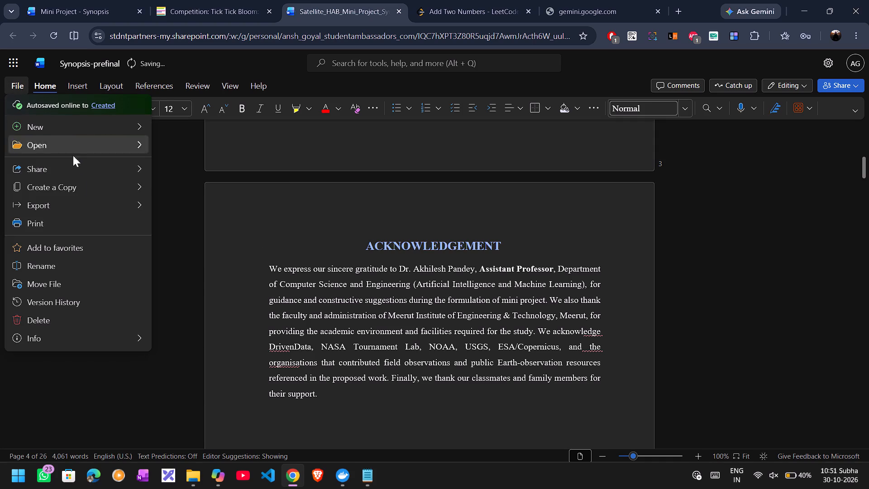
pyautogui.click(39, 216)
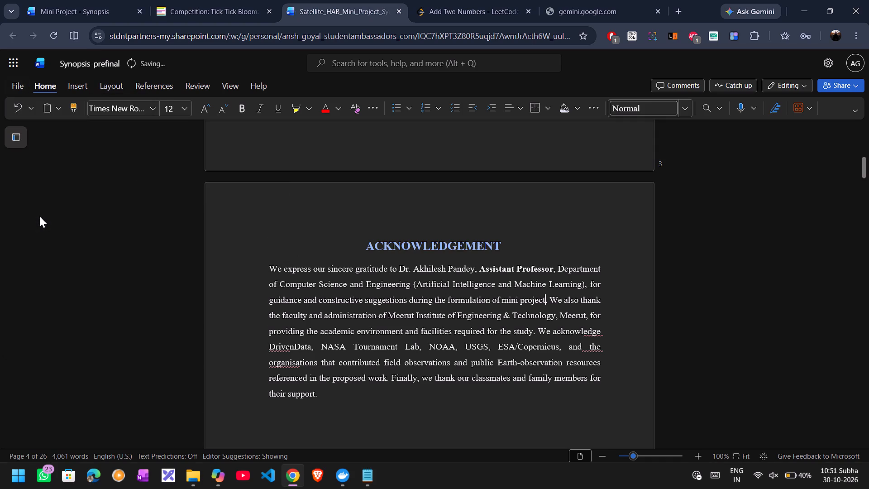
pyautogui.click(352, 214)
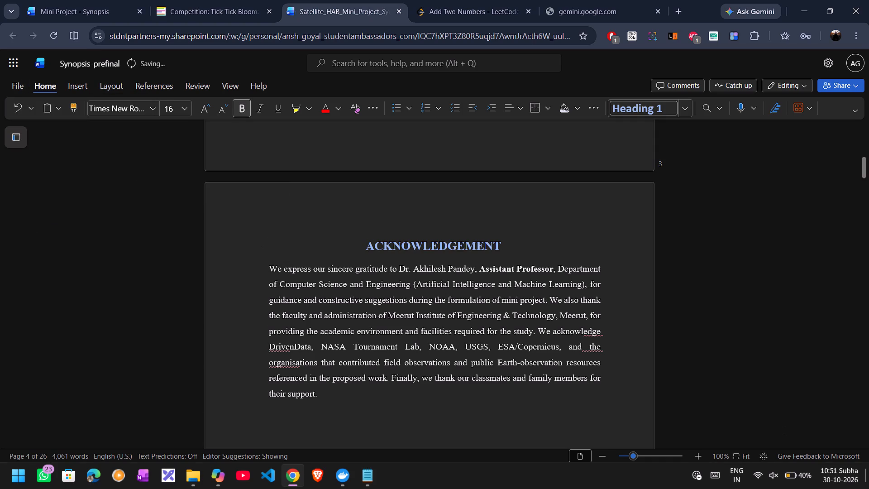
# Connect the computer to the Wi-Fi network Placement and return to the document.
pyautogui.click(779, 473)
pyautogui.click(718, 268)
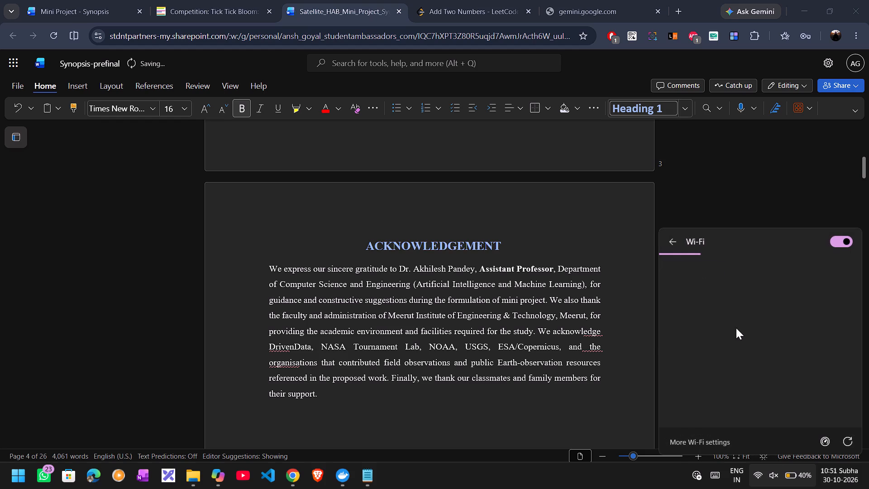
pyautogui.scroll(-1, 739, 345)
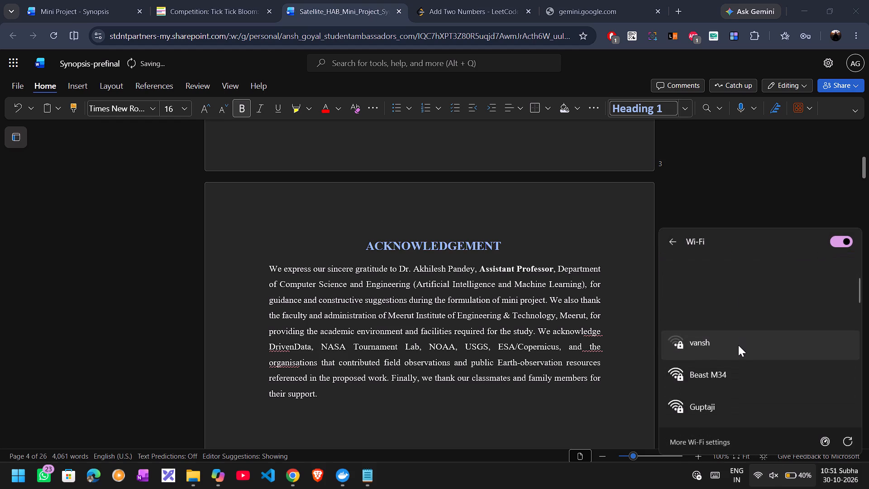
pyautogui.scroll(1, 738, 345)
pyautogui.click(735, 334)
pyautogui.click(797, 354)
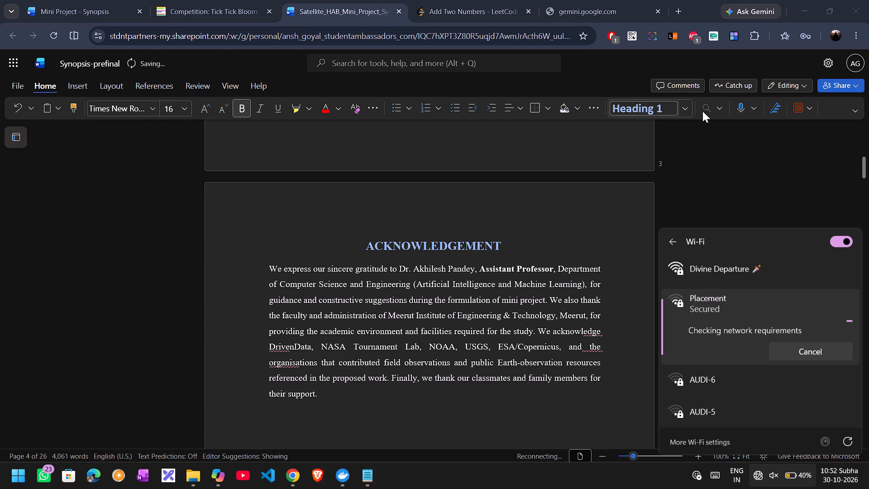
pyautogui.click(755, 156)
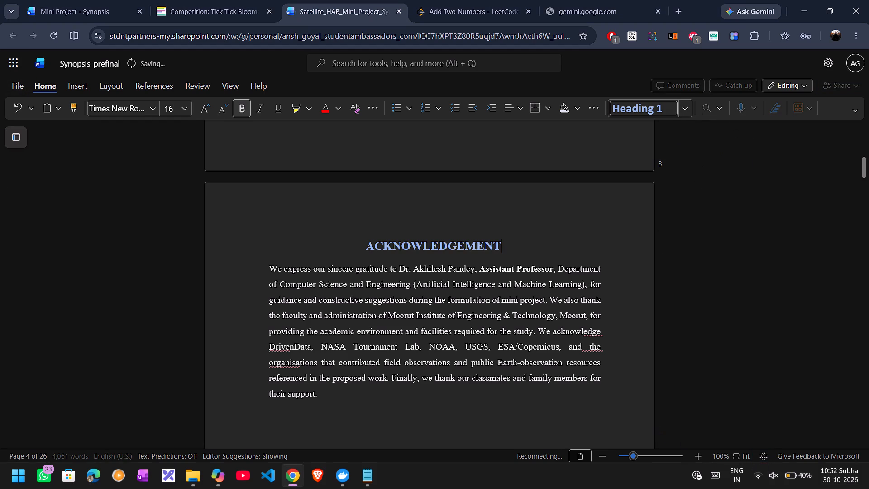
pyautogui.click(179, 220)
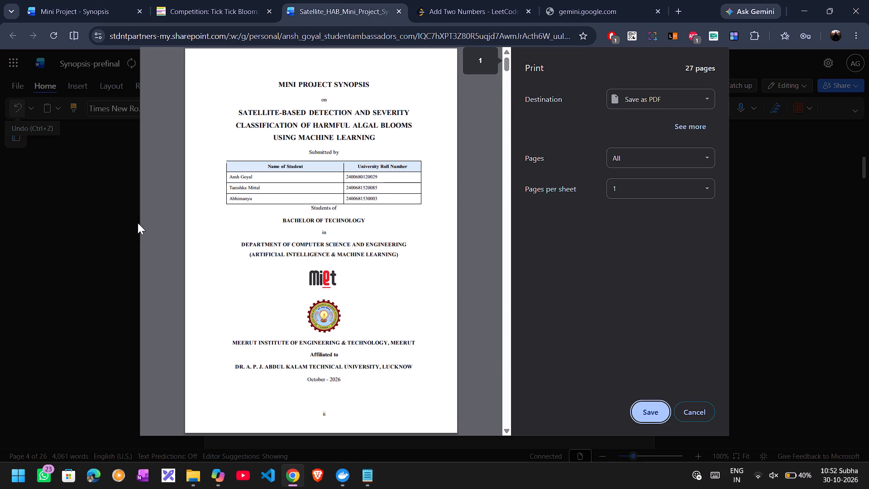
# Check the synopsis pages in the print preview and open the full list of print destinations.
pyautogui.scroll(-5, 143, 216)
pyautogui.scroll(-20, 202, 218)
pyautogui.scroll(-4, 202, 218)
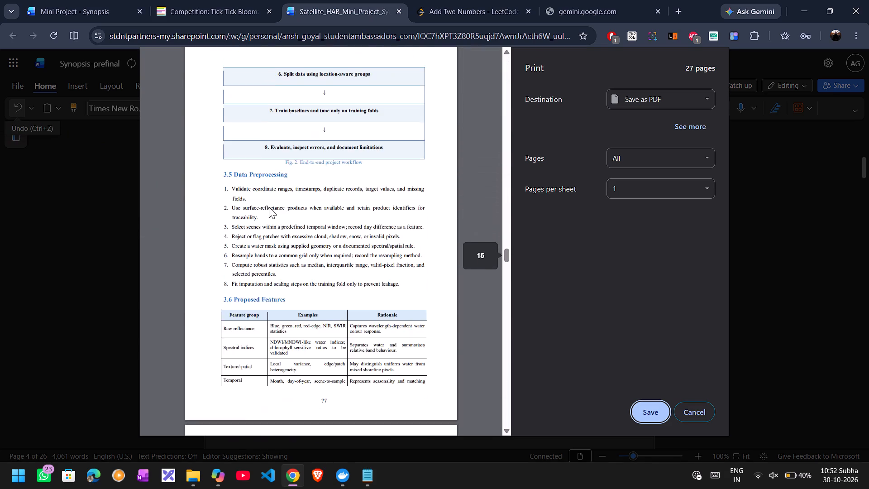
pyautogui.scroll(-14, 269, 207)
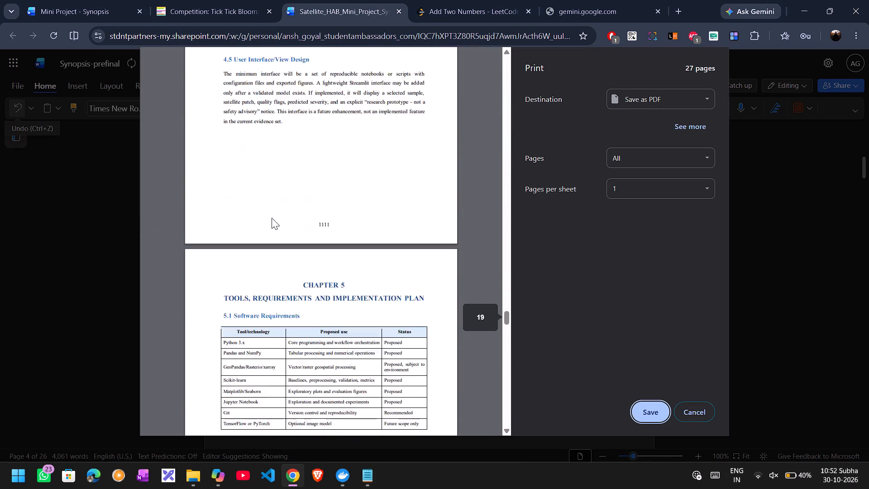
pyautogui.click(702, 129)
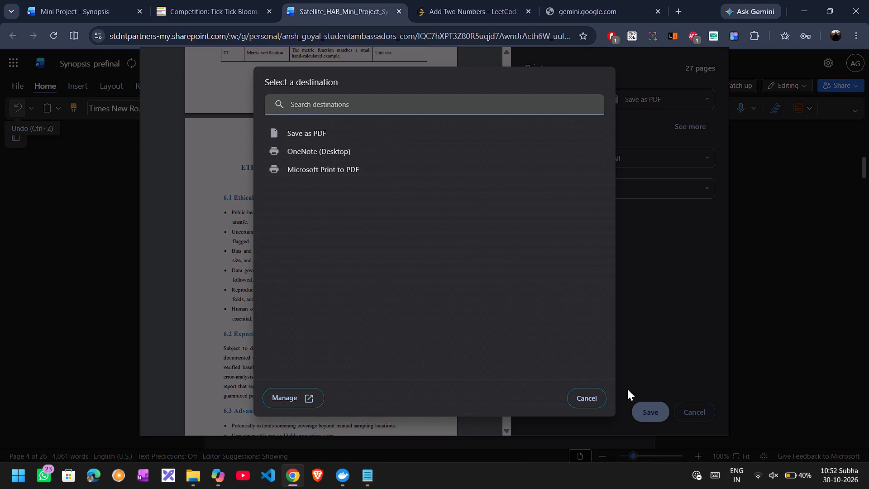
# Leave the destination selection and examine the References and Appendix pages in the print preview.
pyautogui.click(587, 393)
pyautogui.scroll(-12, 273, 312)
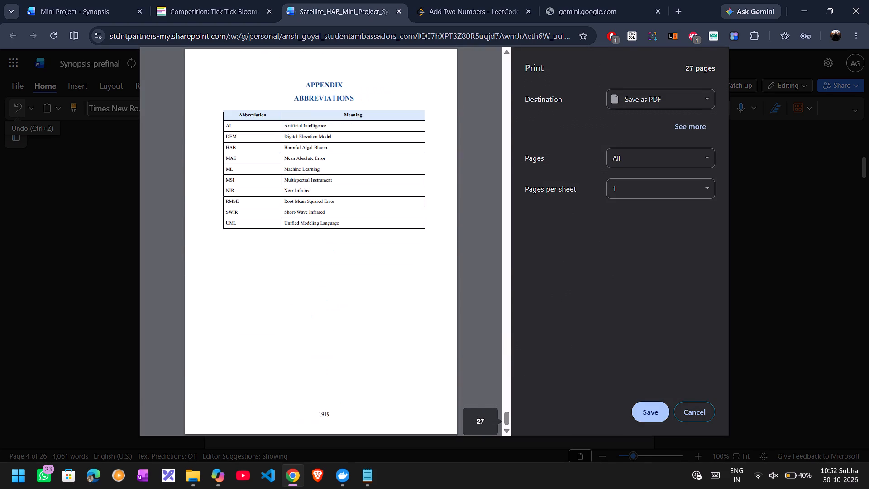
pyautogui.scroll(-2, 281, 308)
pyautogui.scroll(3, 291, 308)
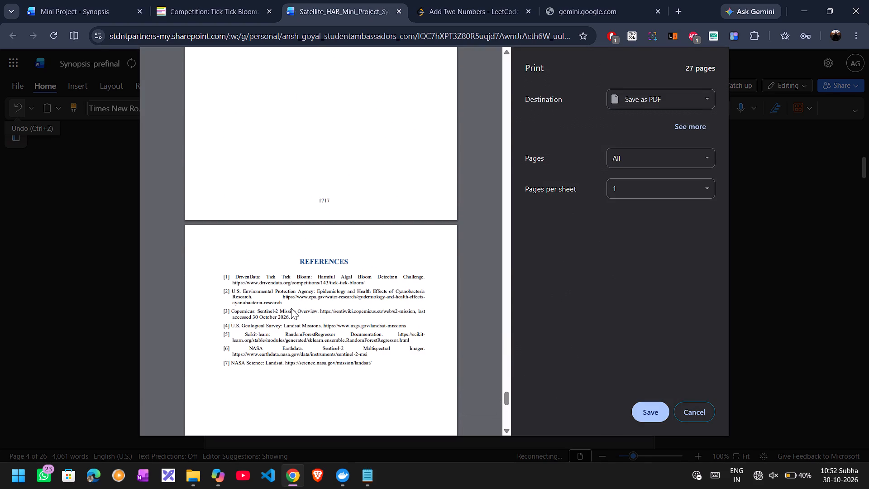
pyautogui.scroll(1, 294, 302)
pyautogui.scroll(-5, 299, 303)
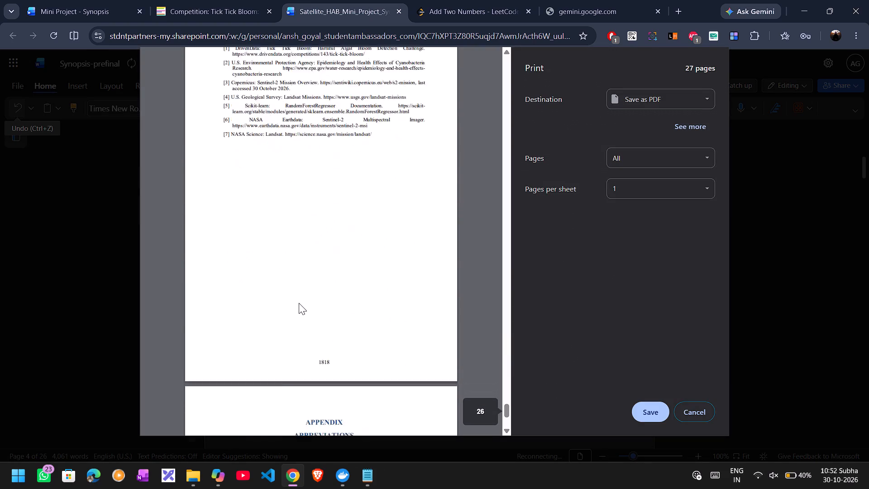
pyautogui.scroll(-3, 299, 303)
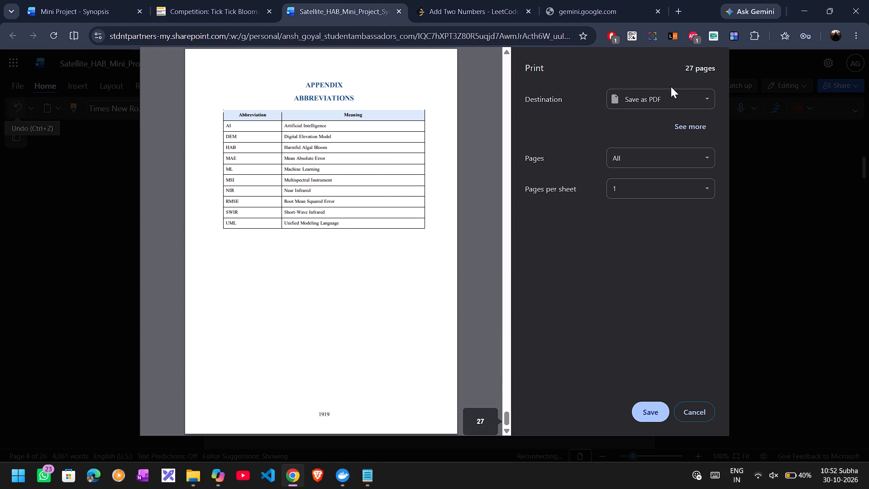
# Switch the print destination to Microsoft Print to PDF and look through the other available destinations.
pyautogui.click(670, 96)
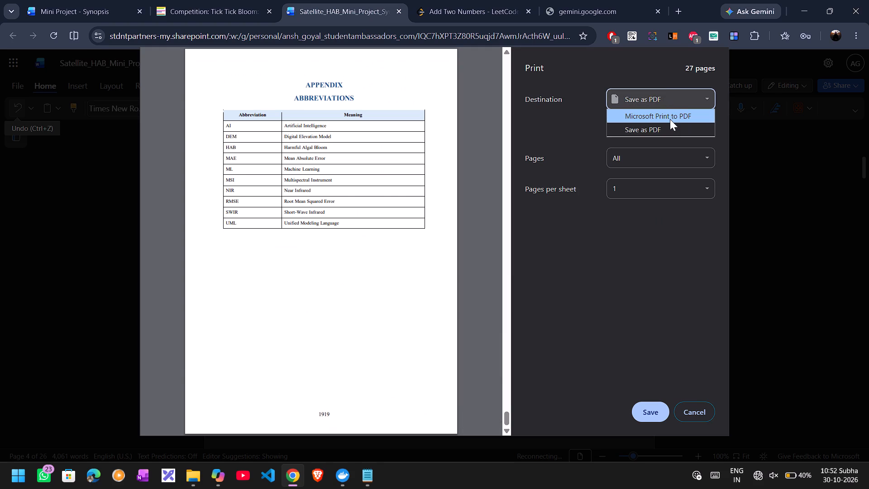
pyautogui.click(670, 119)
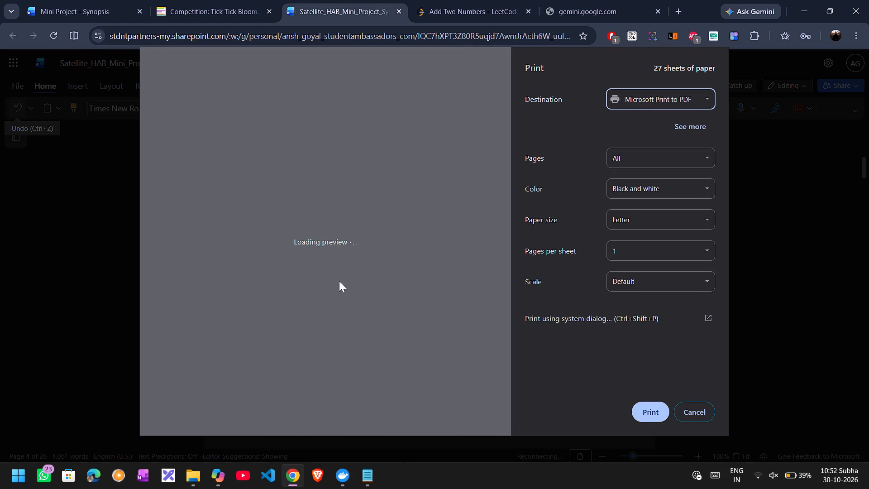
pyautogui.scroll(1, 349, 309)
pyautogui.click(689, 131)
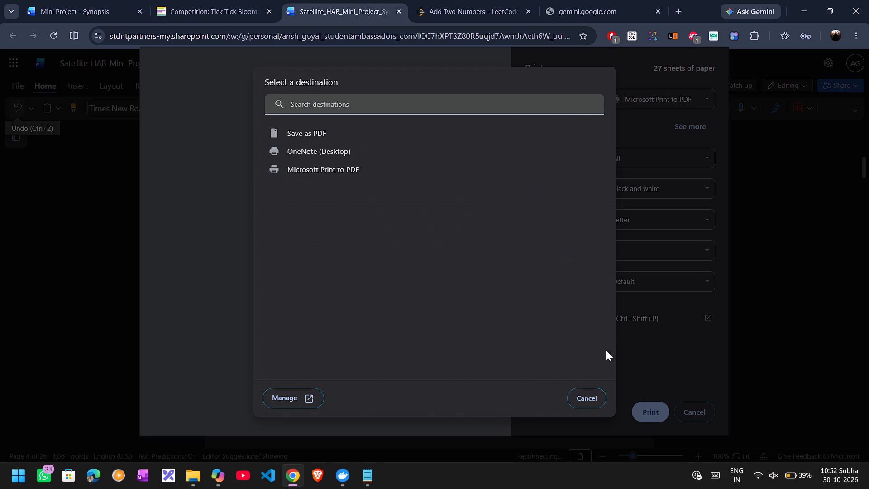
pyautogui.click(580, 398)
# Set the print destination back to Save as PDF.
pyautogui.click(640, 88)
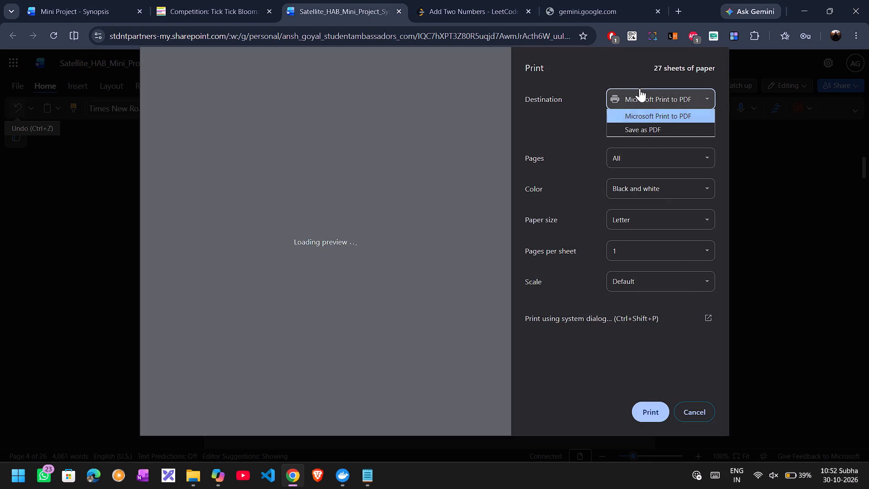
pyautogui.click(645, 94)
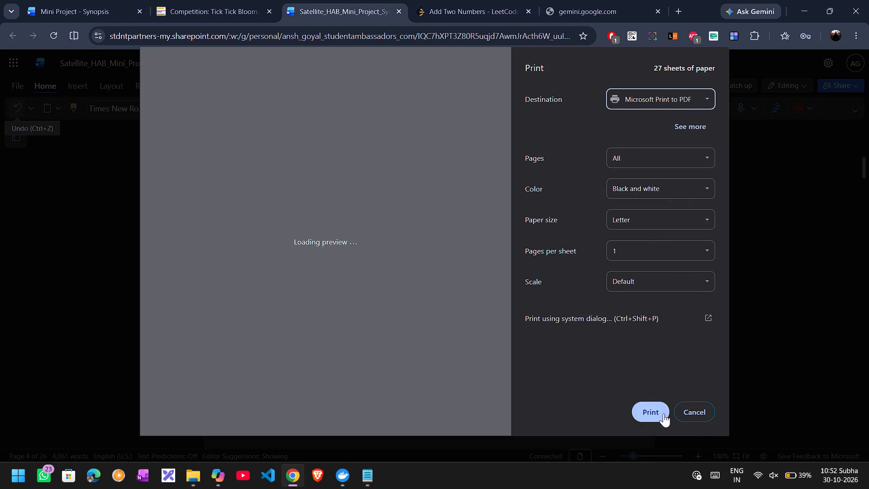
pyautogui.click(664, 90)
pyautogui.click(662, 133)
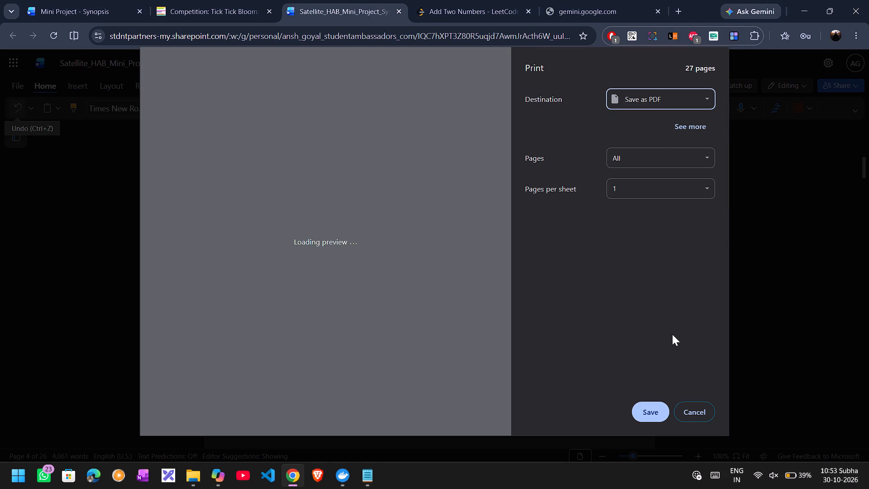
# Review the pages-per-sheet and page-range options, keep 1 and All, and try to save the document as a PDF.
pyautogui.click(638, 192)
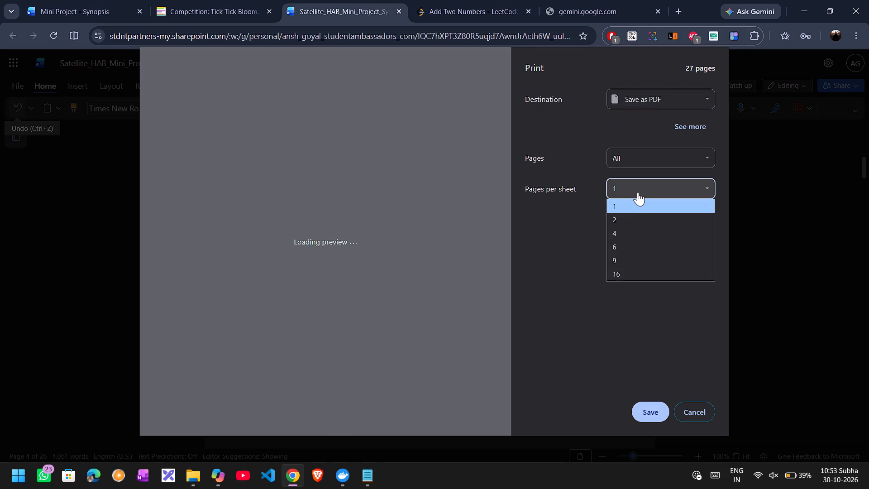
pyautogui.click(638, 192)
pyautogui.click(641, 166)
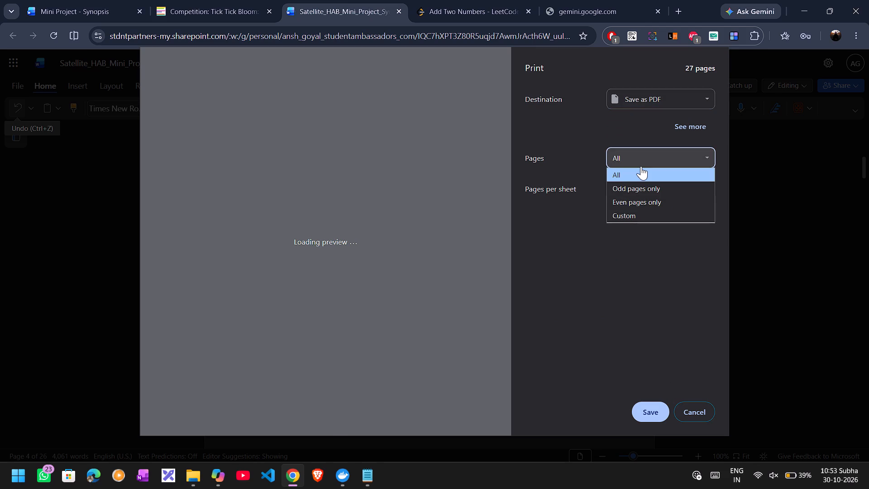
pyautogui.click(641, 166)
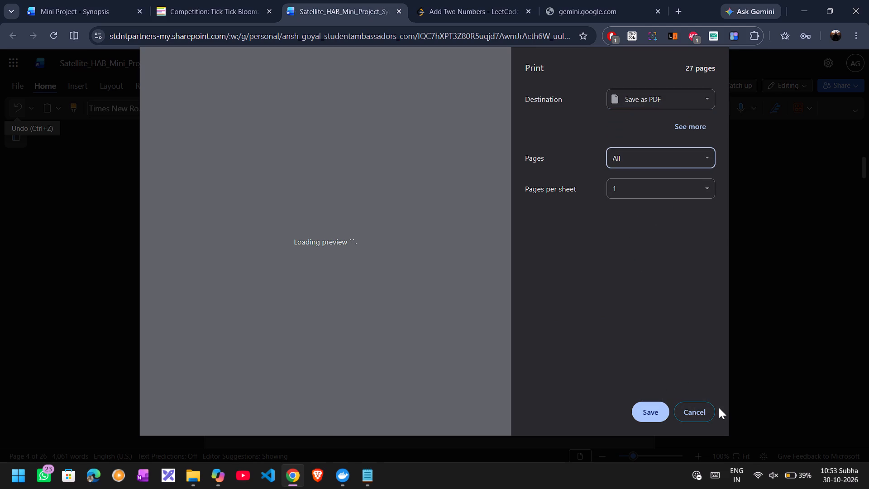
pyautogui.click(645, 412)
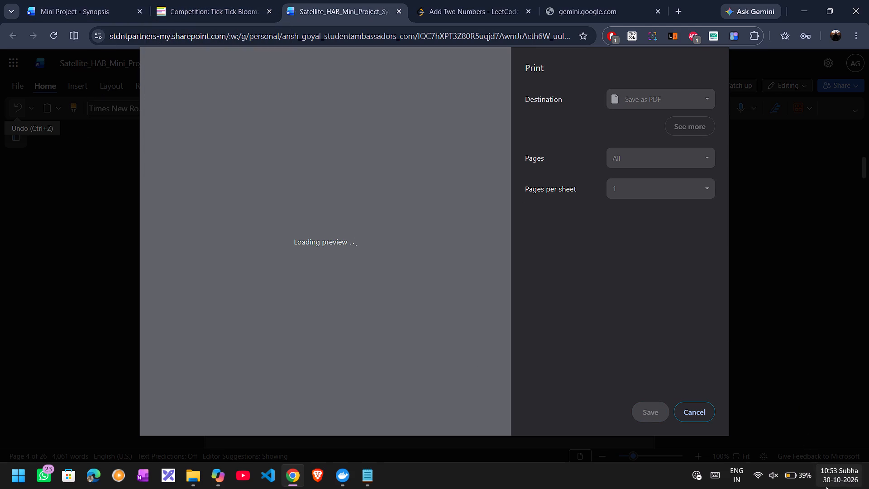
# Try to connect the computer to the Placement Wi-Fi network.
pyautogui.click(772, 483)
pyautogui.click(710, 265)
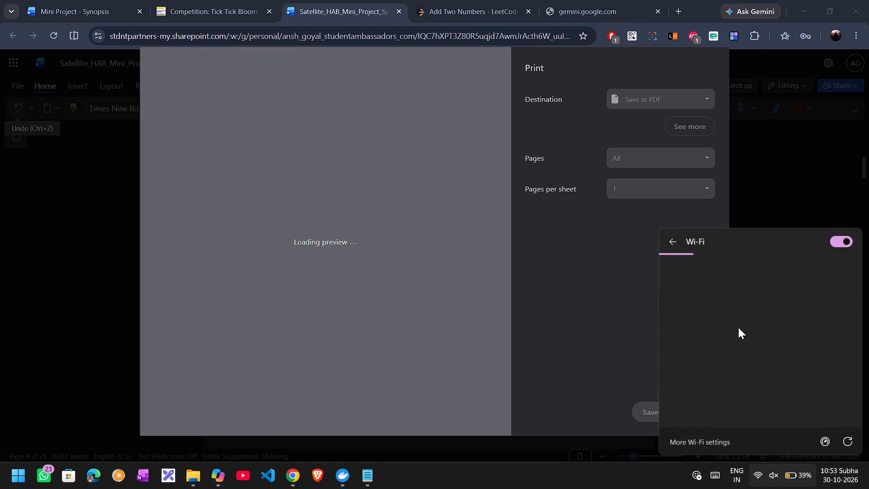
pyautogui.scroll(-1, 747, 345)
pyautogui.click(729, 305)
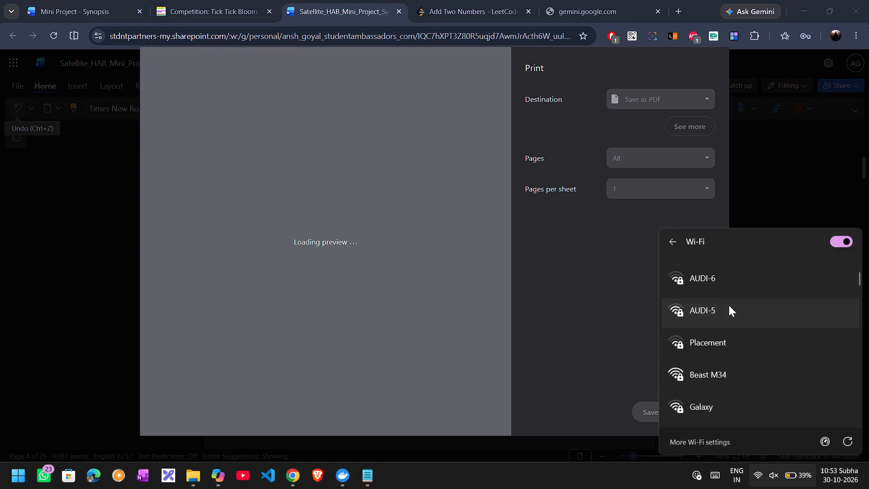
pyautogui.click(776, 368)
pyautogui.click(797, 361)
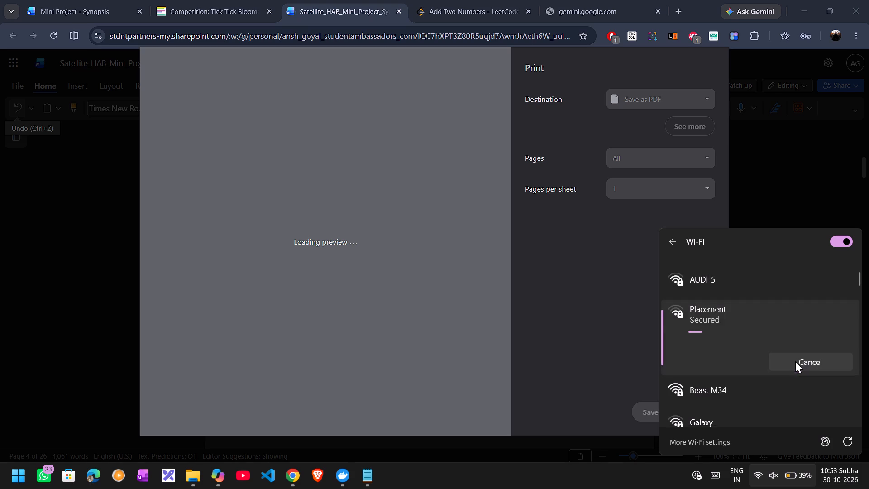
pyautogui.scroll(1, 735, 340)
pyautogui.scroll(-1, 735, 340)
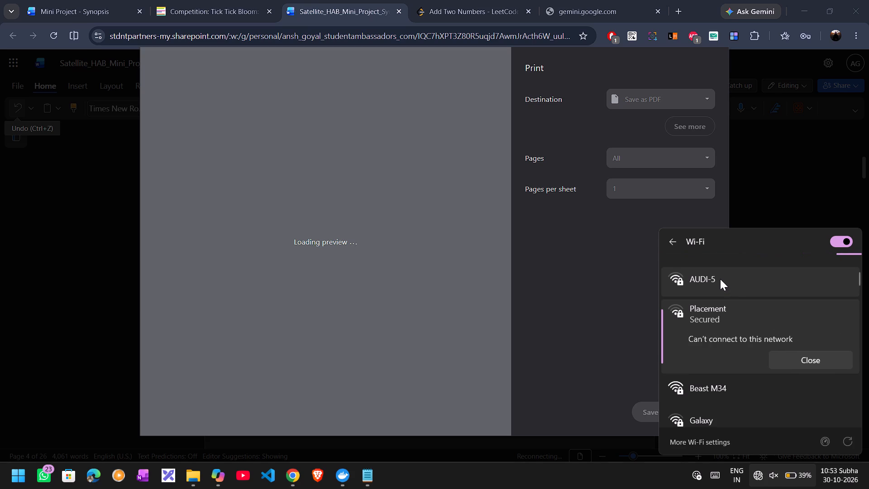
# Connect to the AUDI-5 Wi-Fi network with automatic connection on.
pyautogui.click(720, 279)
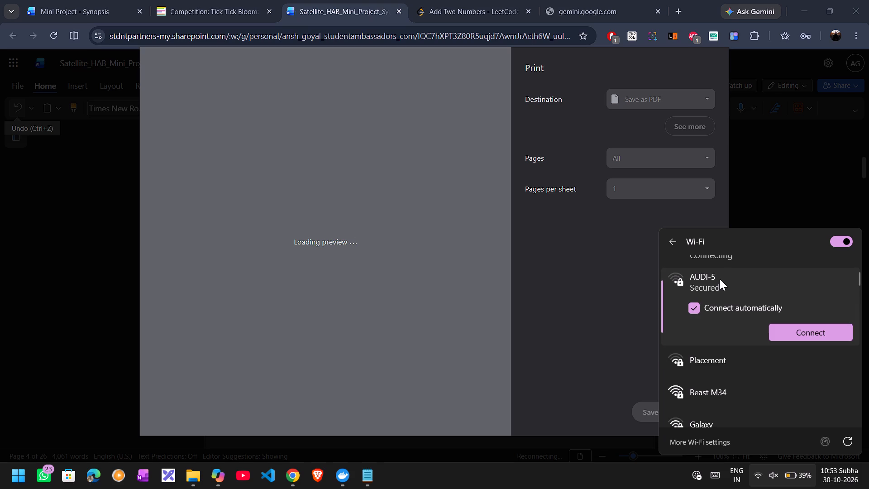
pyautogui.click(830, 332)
# Examine the list of available Wi-Fi networks for an alternative connection.
pyautogui.scroll(1, 762, 333)
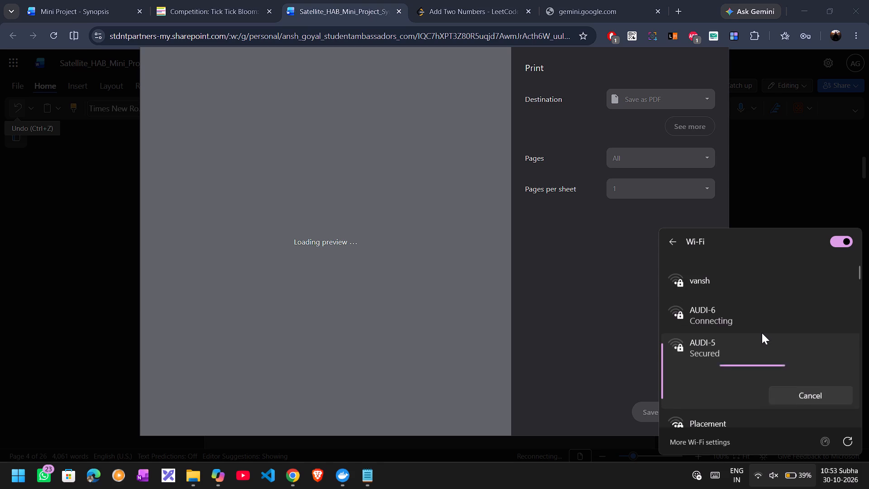
pyautogui.scroll(1, 762, 333)
pyautogui.scroll(-2, 762, 333)
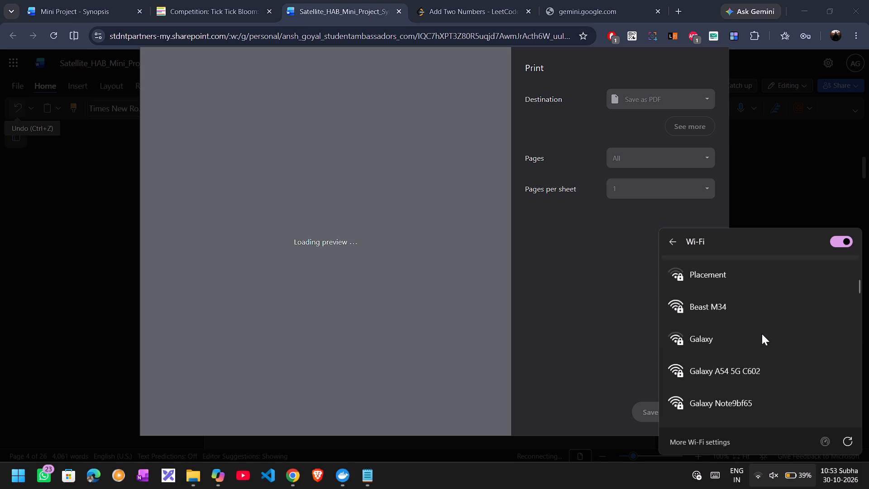
pyautogui.scroll(-5, 809, 313)
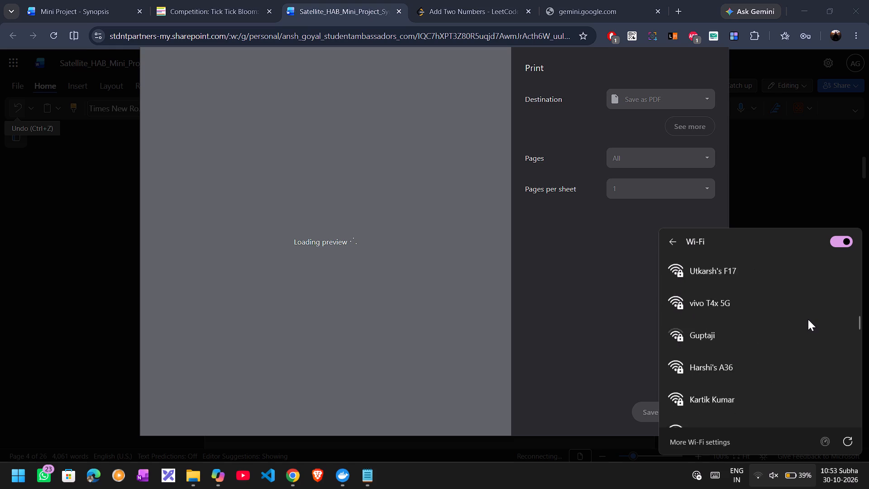
pyautogui.scroll(-6, 808, 319)
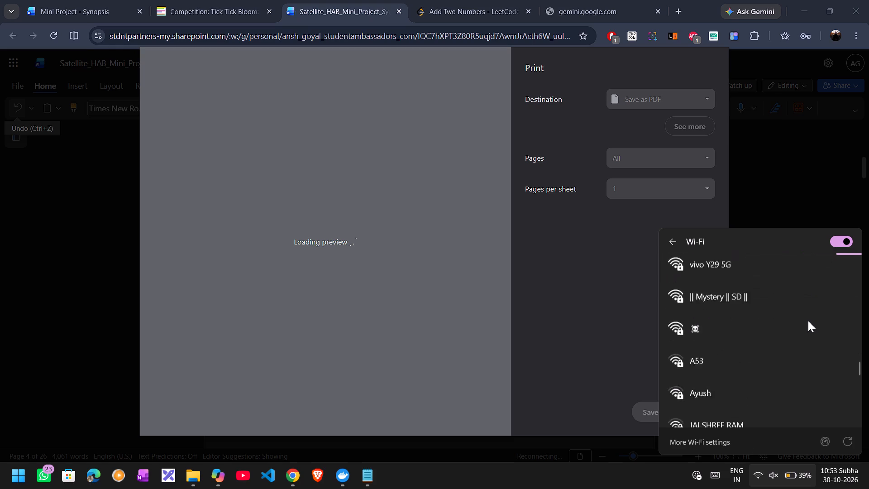
pyautogui.scroll(18, 808, 321)
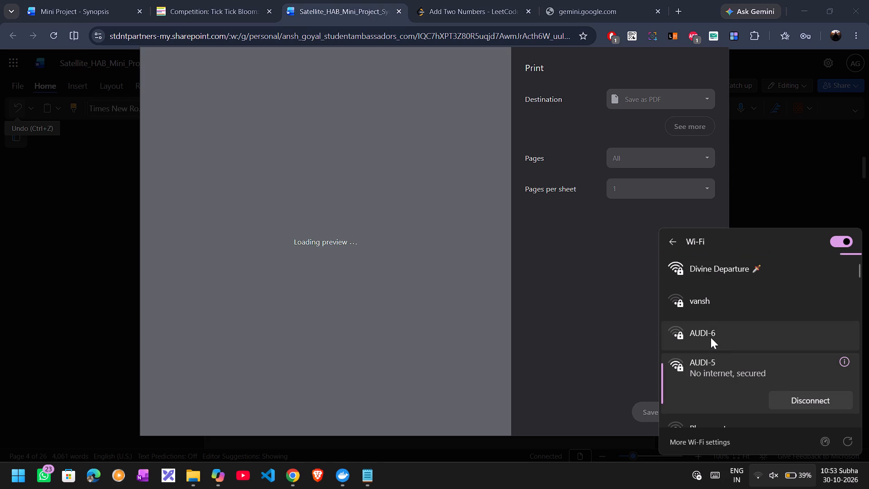
pyautogui.scroll(-2, 730, 283)
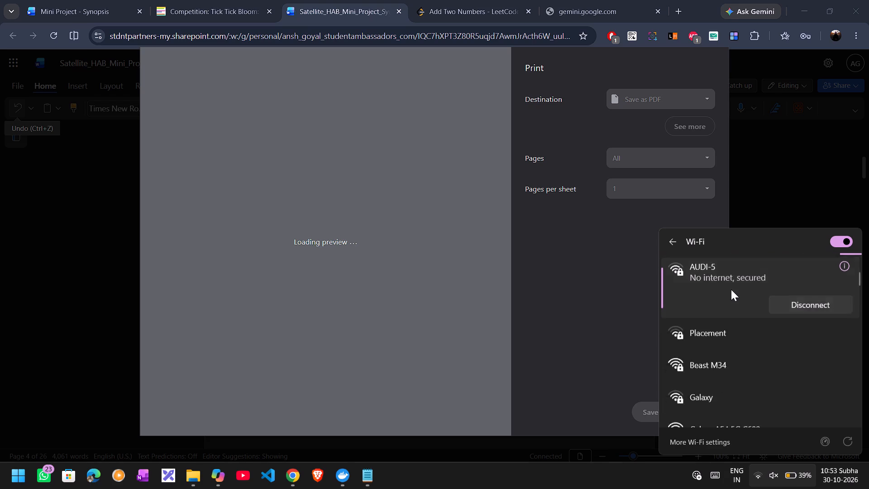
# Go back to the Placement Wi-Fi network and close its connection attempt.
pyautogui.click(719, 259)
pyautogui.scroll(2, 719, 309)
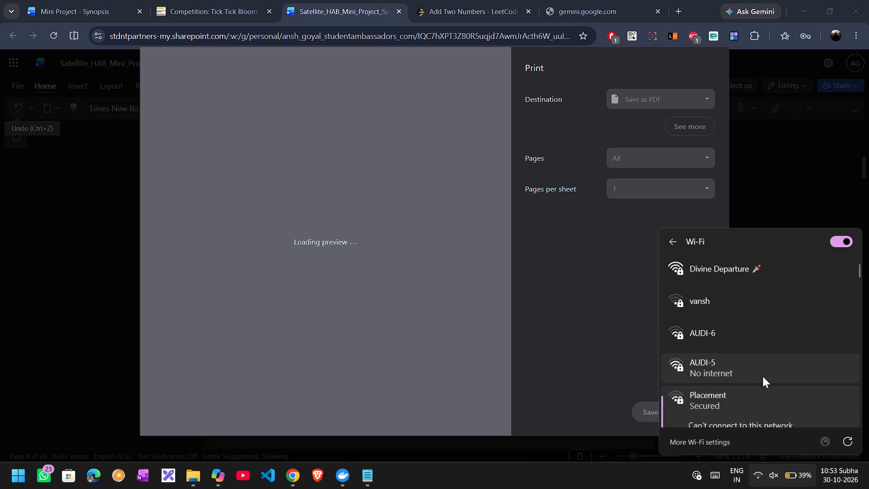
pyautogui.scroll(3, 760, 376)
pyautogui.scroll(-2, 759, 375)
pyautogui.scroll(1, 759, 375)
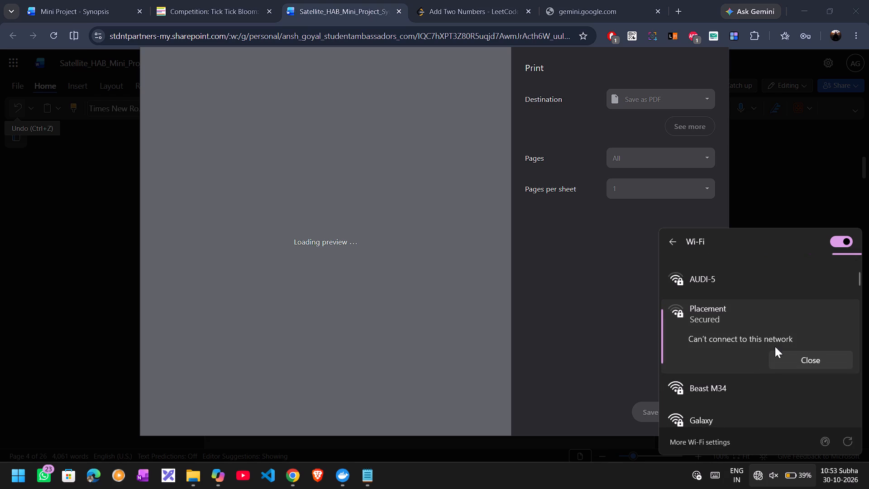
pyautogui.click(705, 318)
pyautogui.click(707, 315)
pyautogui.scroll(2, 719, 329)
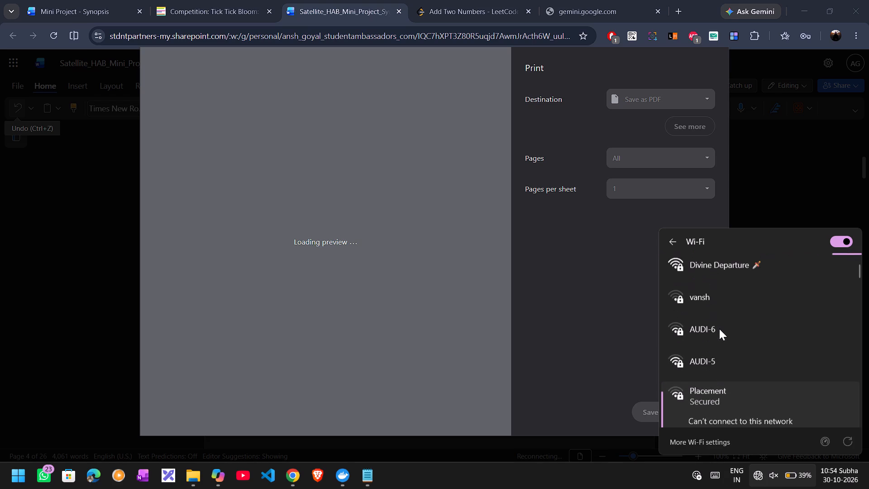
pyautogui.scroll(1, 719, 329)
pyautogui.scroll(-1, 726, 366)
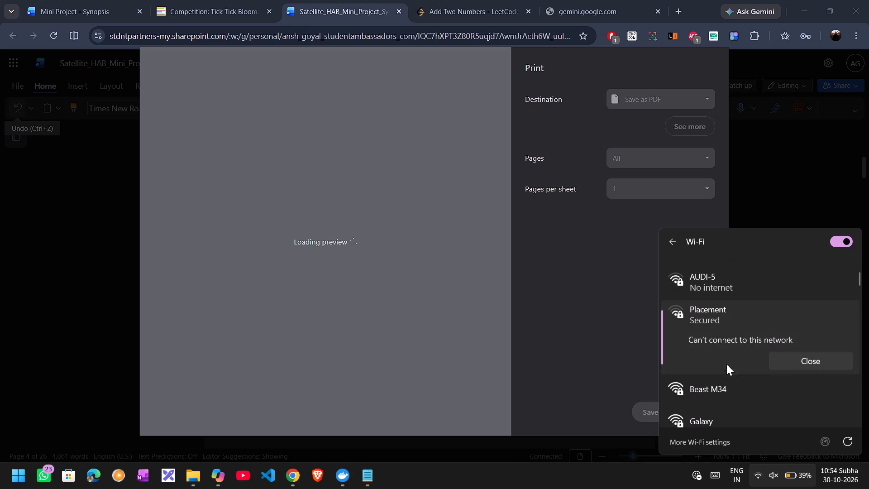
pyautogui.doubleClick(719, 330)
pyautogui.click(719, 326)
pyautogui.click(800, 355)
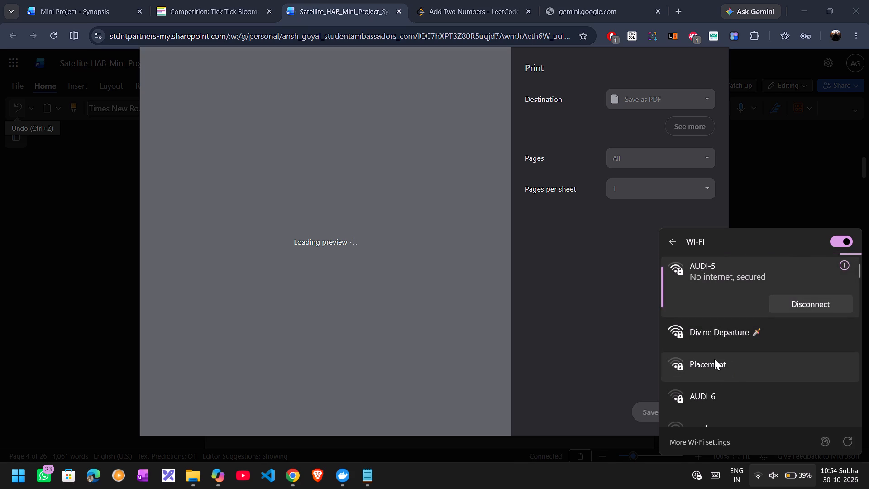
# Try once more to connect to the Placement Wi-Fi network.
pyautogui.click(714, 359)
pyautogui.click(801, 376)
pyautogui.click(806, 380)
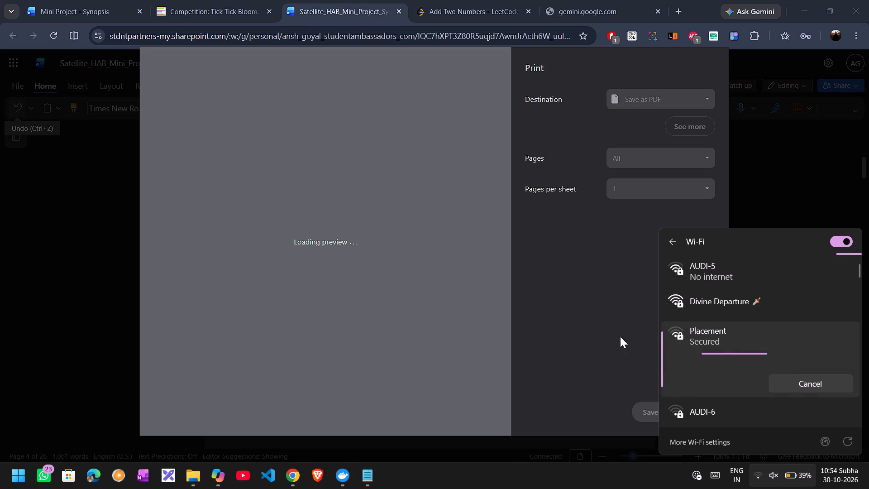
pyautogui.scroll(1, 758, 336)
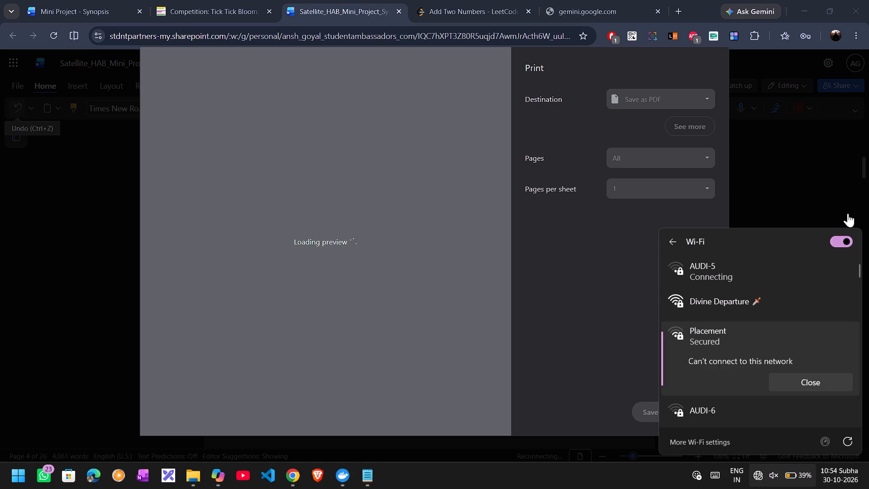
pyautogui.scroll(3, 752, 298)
# Connect to the Divine Departure Wi-Fi network with automatic connection on, and check the active connection.
pyautogui.click(751, 299)
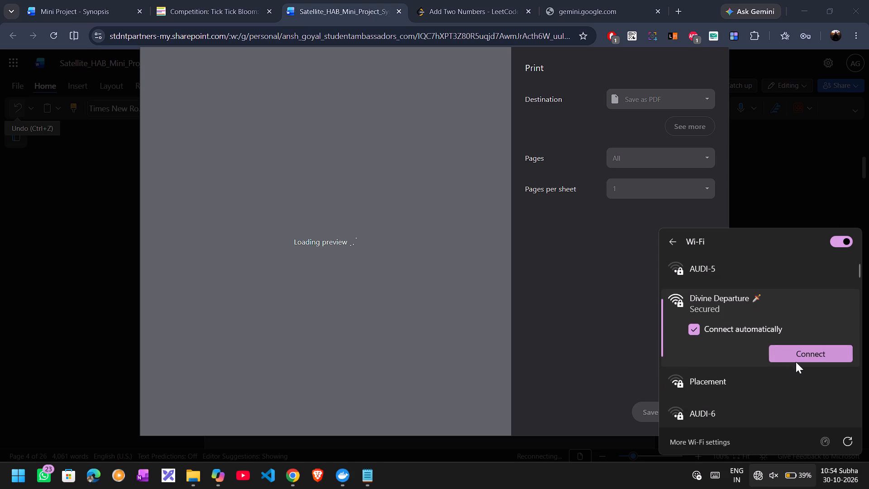
pyautogui.click(796, 362)
pyautogui.click(86, 264)
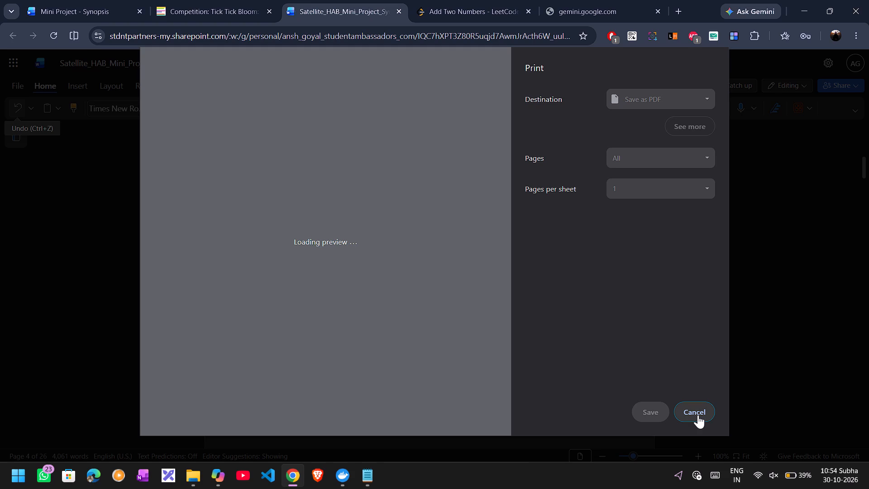
pyautogui.click(772, 470)
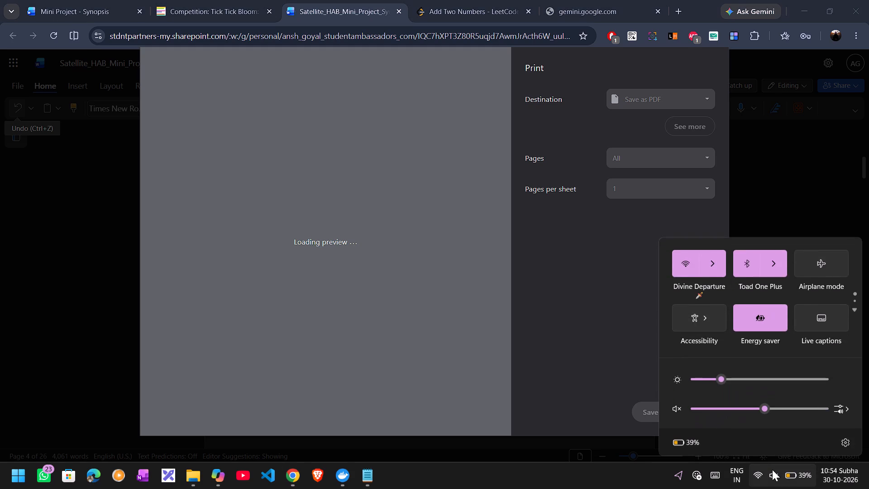
# Cancel the stalled print job and return to the Acknowledgement page of the document.
pyautogui.click(621, 404)
pyautogui.click(697, 410)
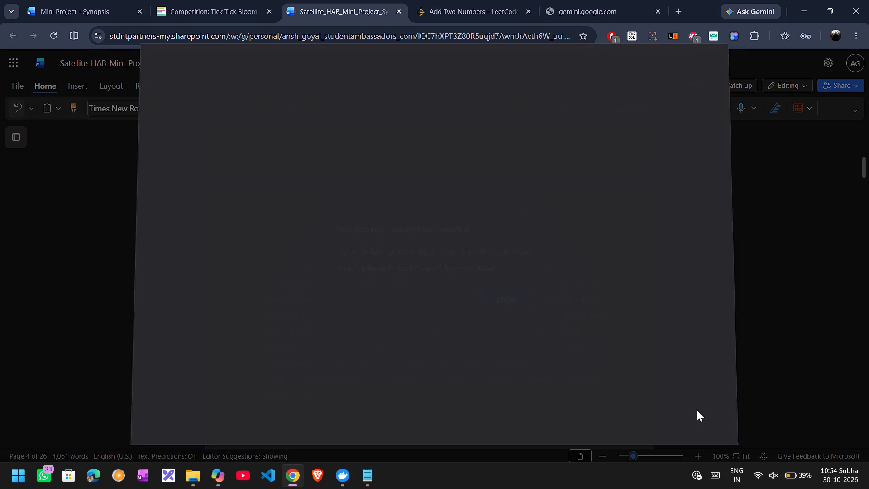
pyautogui.click(525, 213)
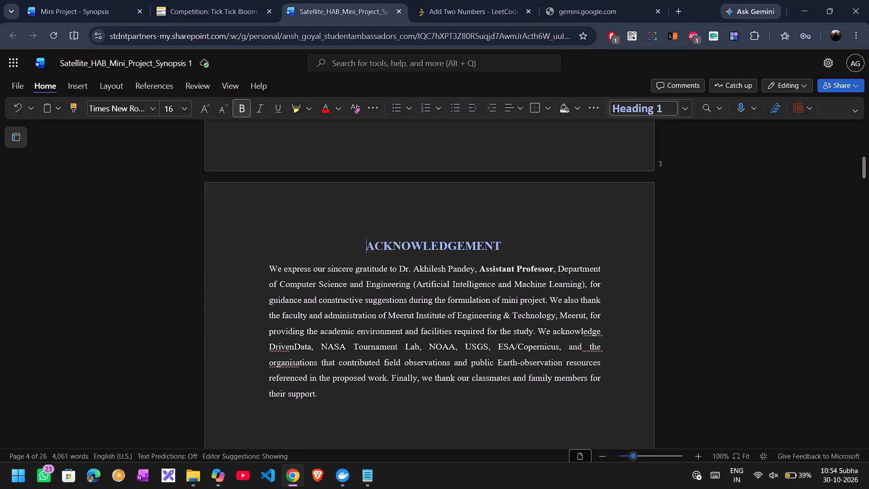
# Print all pages of the synopsis to a PDF file named Synopsis-prefinal in the Downloads folder.
pyautogui.click(11, 86)
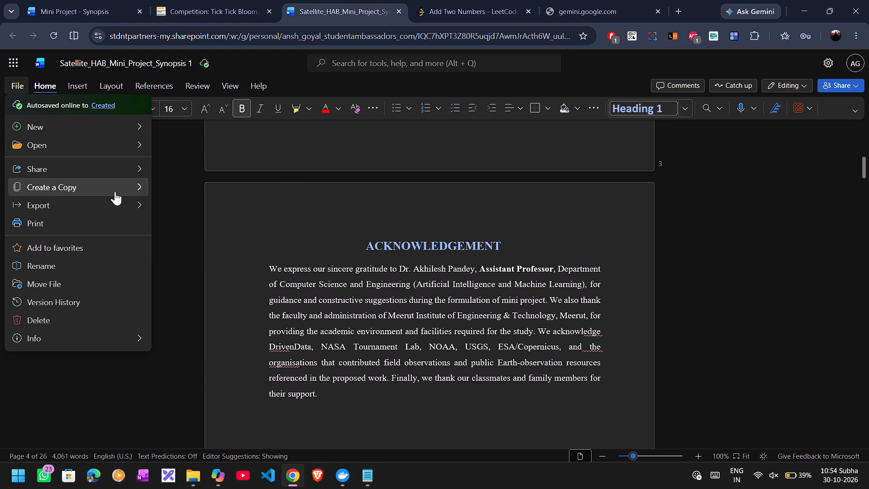
pyautogui.click(115, 192)
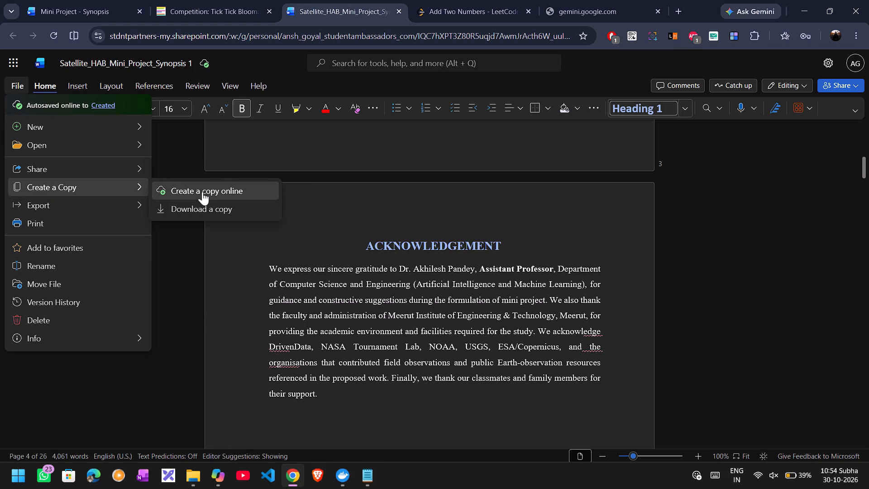
pyautogui.click(92, 221)
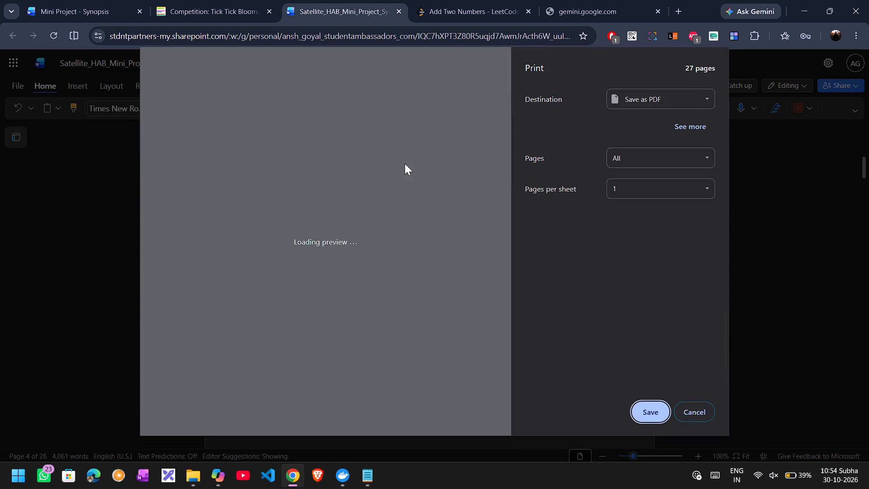
pyautogui.scroll(-5, 396, 352)
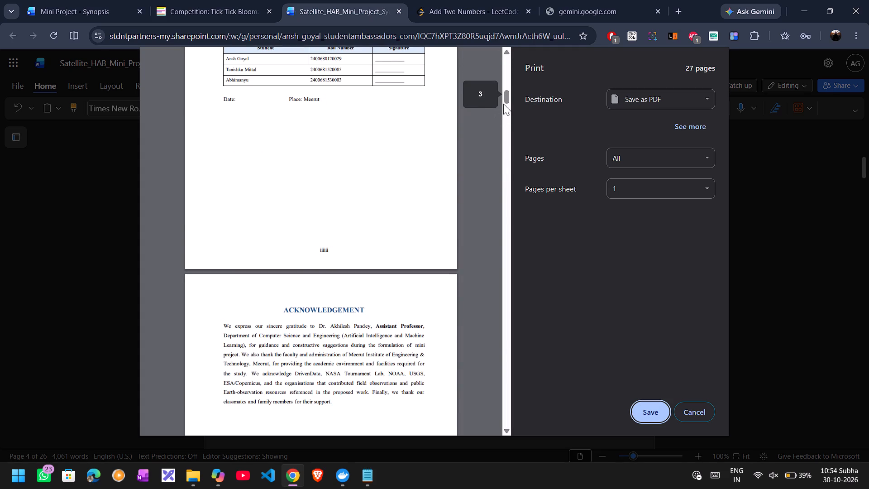
pyautogui.moveTo(506, 96); pyautogui.dragTo(520, 488)
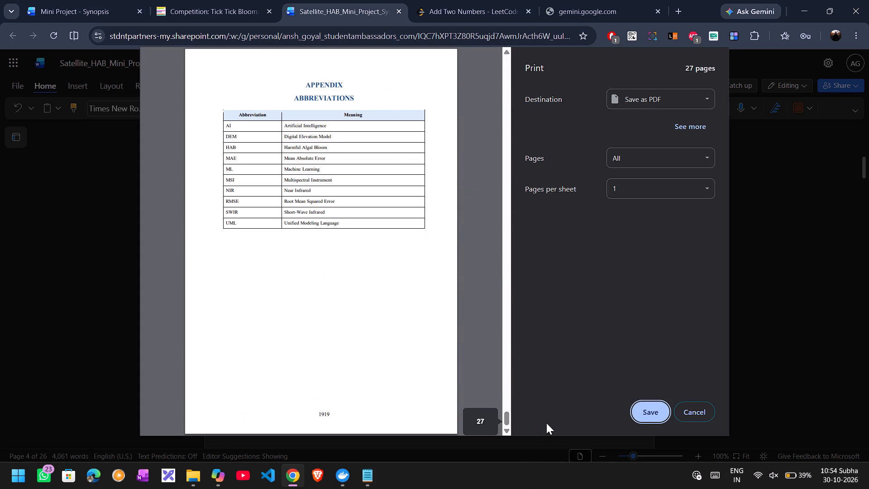
pyautogui.click(659, 407)
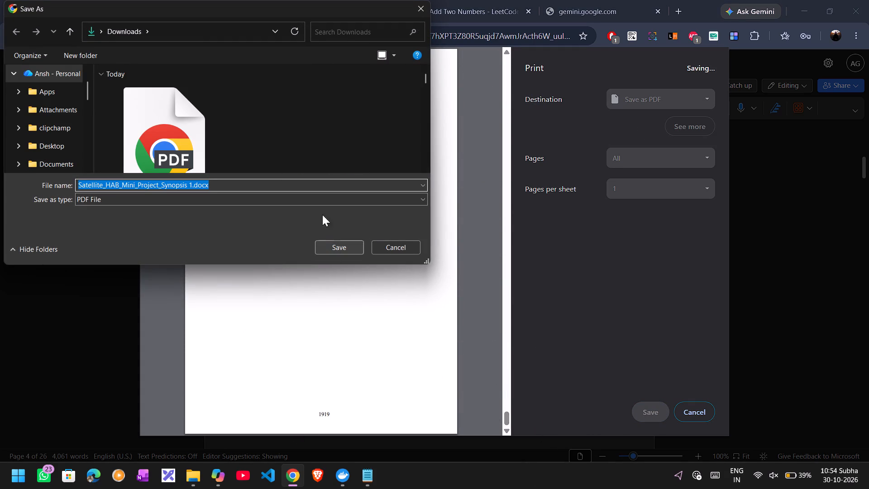
pyautogui.press('BackSpace')
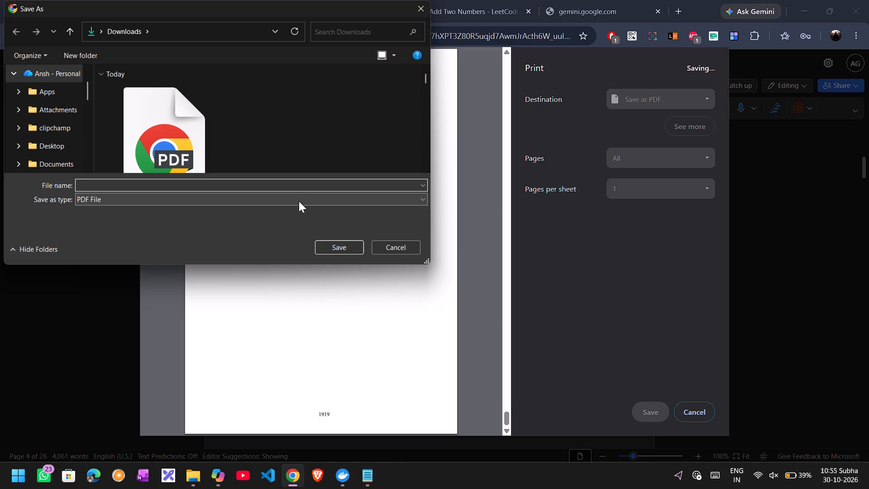
pyautogui.hotkey('ctrl', 'v')
pyautogui.press('Return')
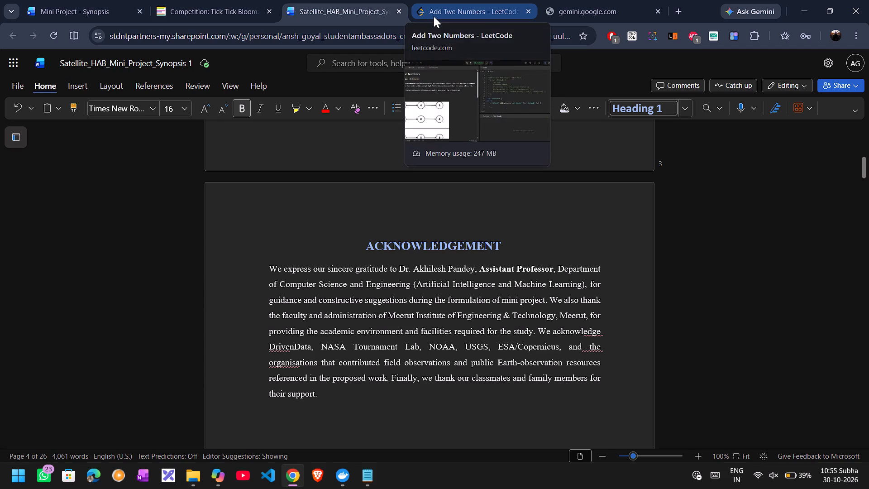
# Open the Synopsis-prefinal PDF from the recent files in File Explorer and check its opening pages up to the Acknowledgement page's footer.
pyautogui.click(187, 483)
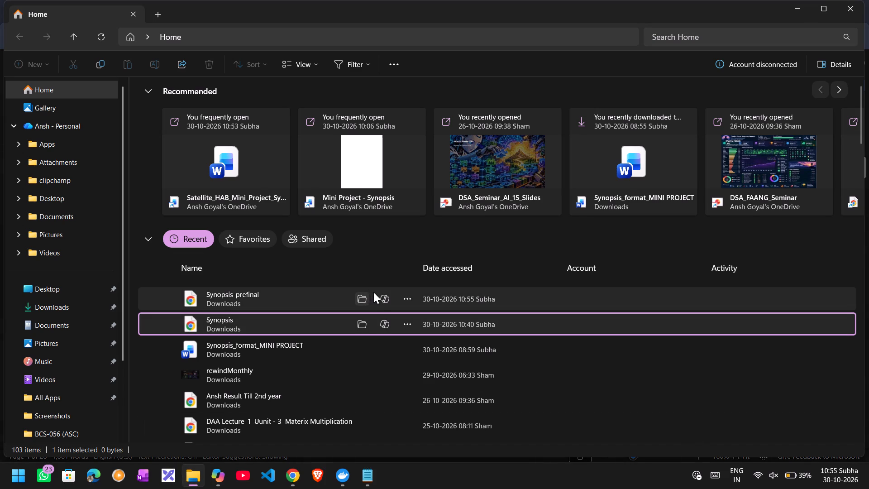
pyautogui.doubleClick(311, 295)
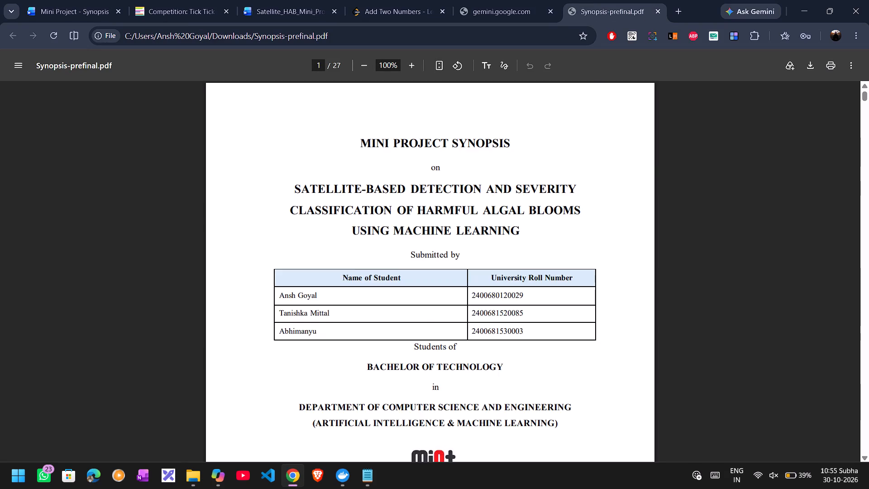
pyautogui.scroll(-7, 479, 228)
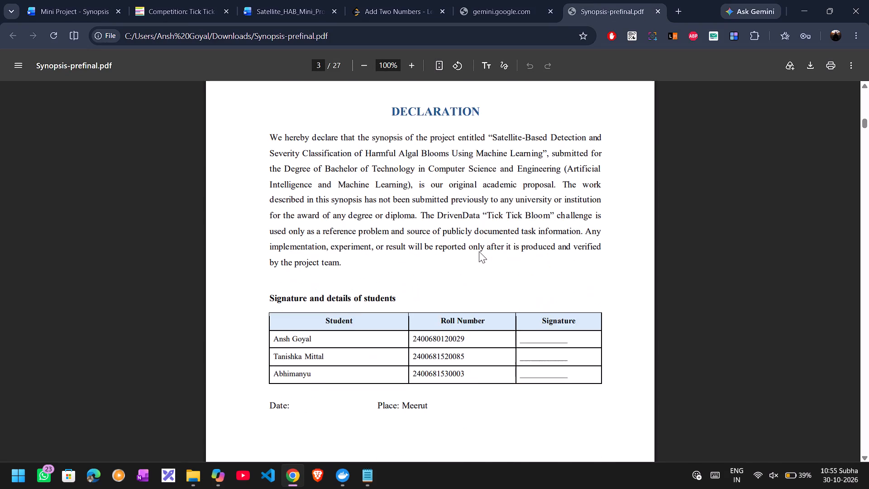
pyautogui.scroll(-4, 479, 251)
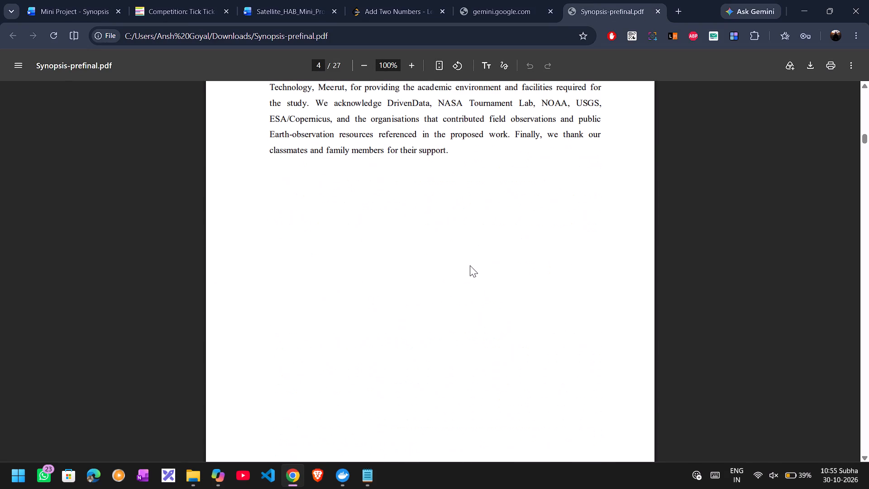
pyautogui.scroll(-3, 470, 265)
pyautogui.scroll(2, 470, 265)
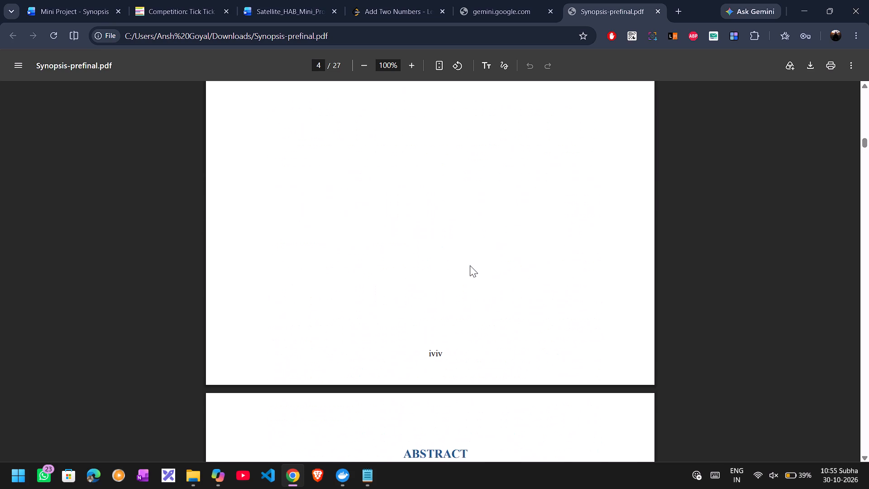
# Return to the Satellite_HAB_Mini_Project_Synopsis 1 document in Word and start preparing it for printing again.
pyautogui.click(383, 0)
pyautogui.click(274, 0)
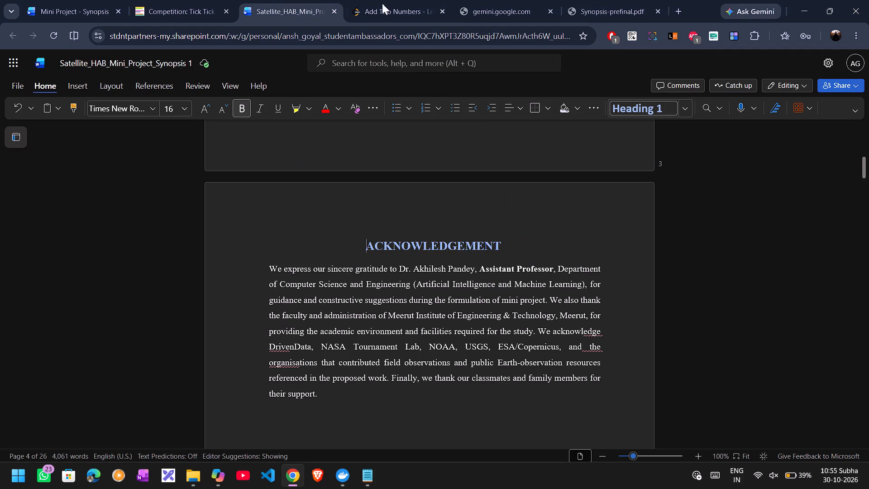
pyautogui.click(10, 81)
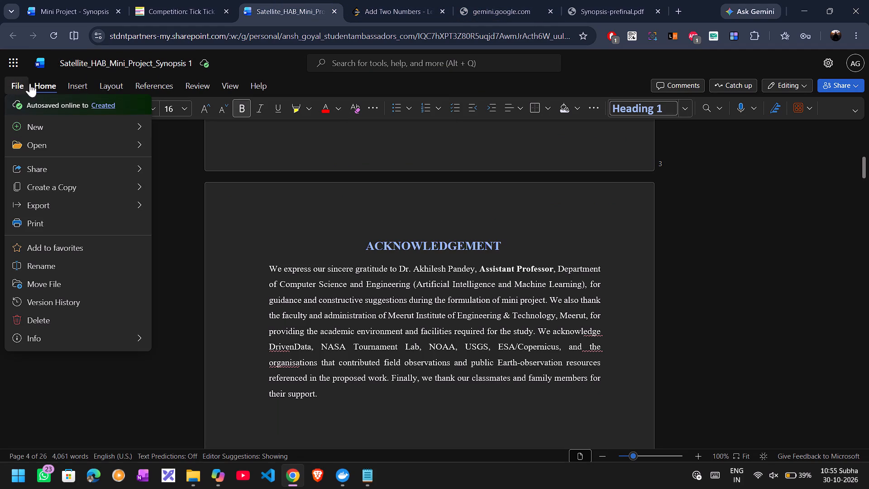
pyautogui.click(96, 226)
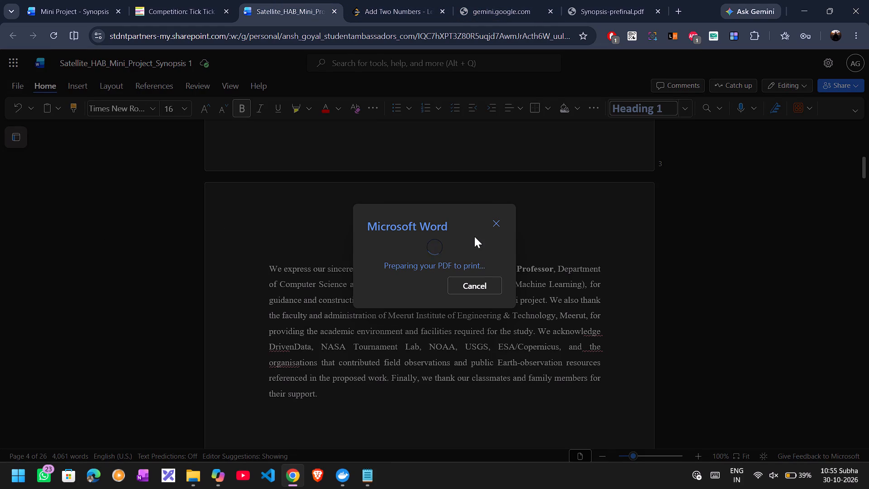
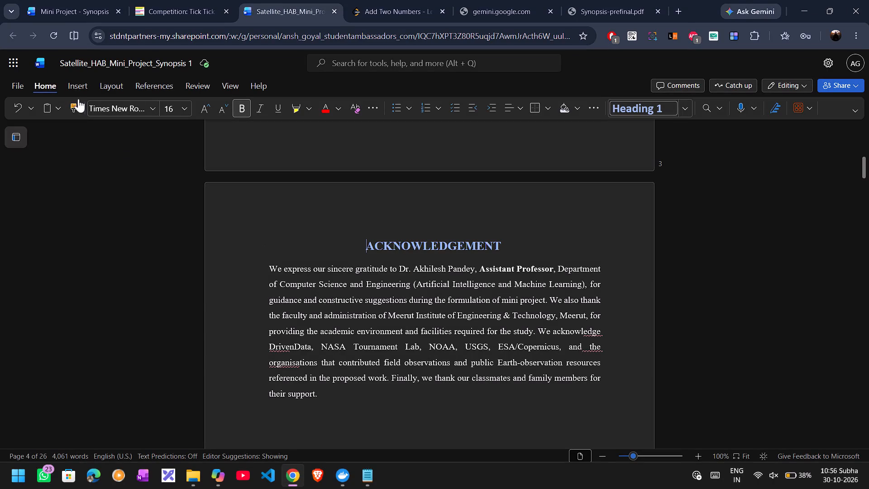
# Start printing the Satellite HAB synopsis document again from Word.
pyautogui.click(12, 91)
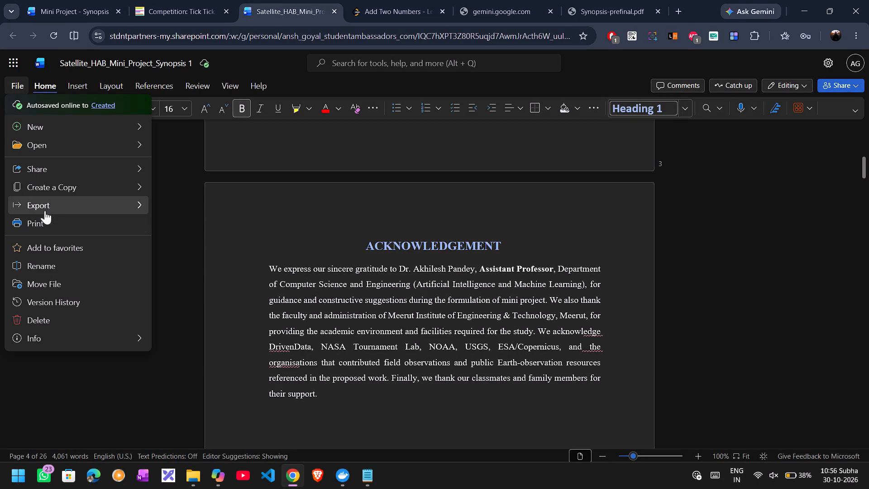
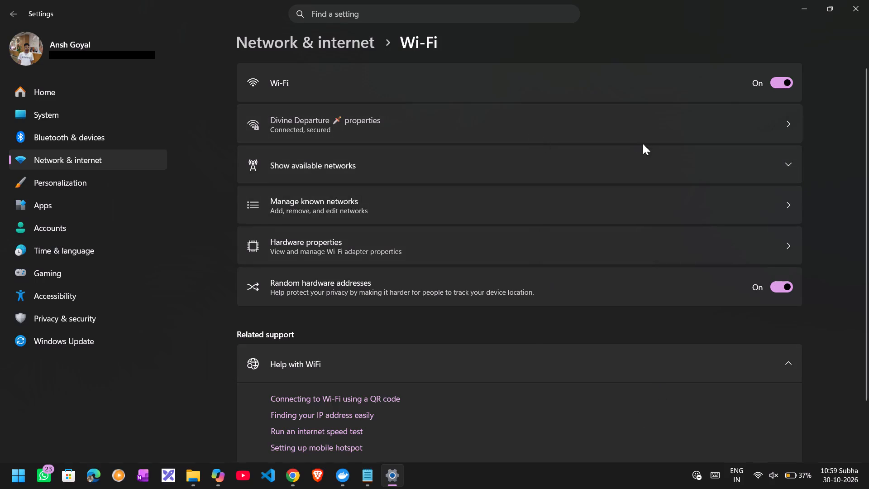
# Switch the Wi-Fi connection to the available network named Placement.
pyautogui.click(664, 163)
pyautogui.click(405, 43)
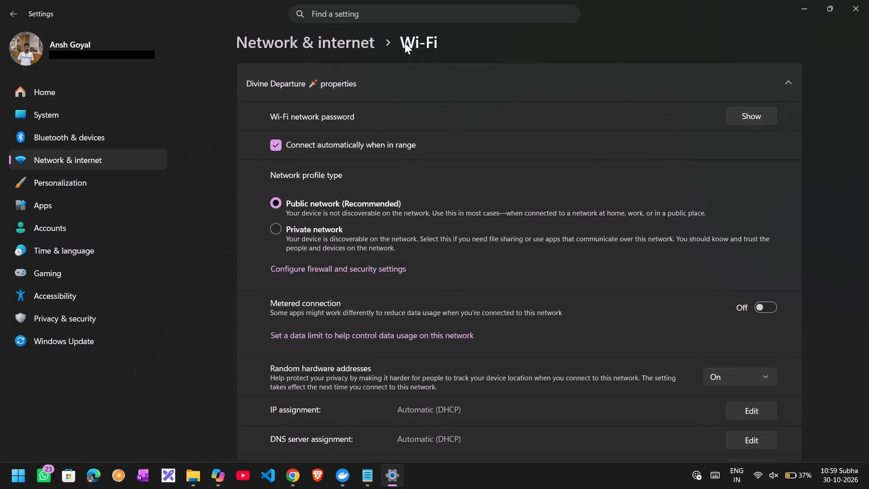
pyautogui.click(568, 170)
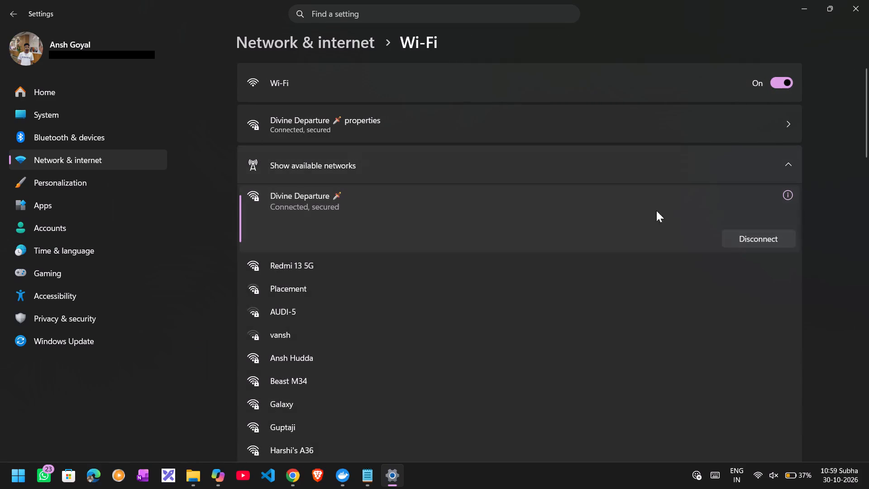
pyautogui.click(311, 288)
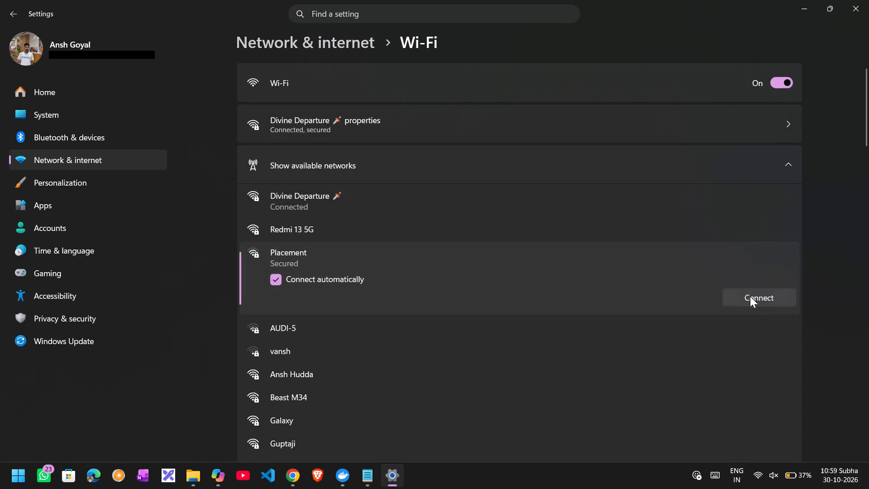
pyautogui.click(750, 294)
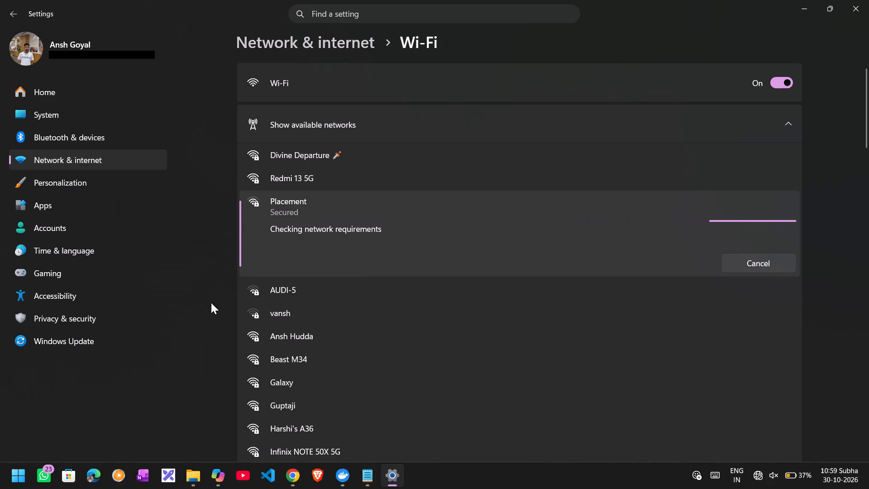
pyautogui.scroll(-3, 449, 269)
pyautogui.scroll(4, 449, 269)
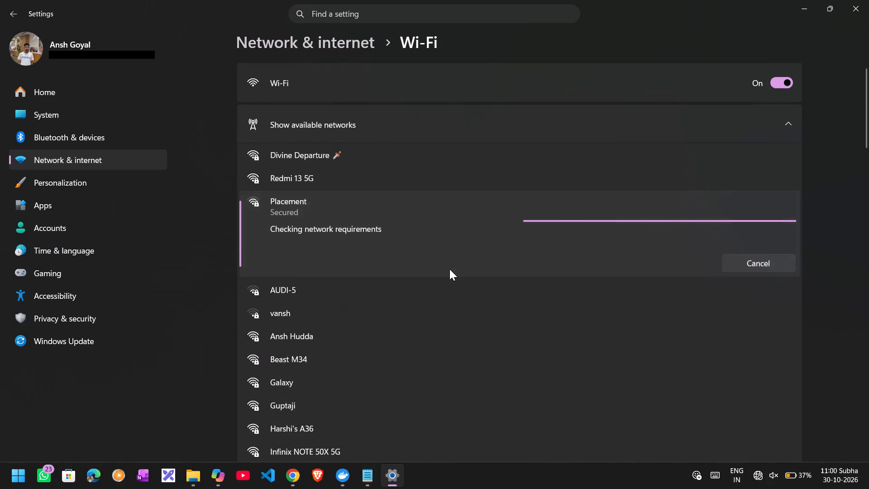
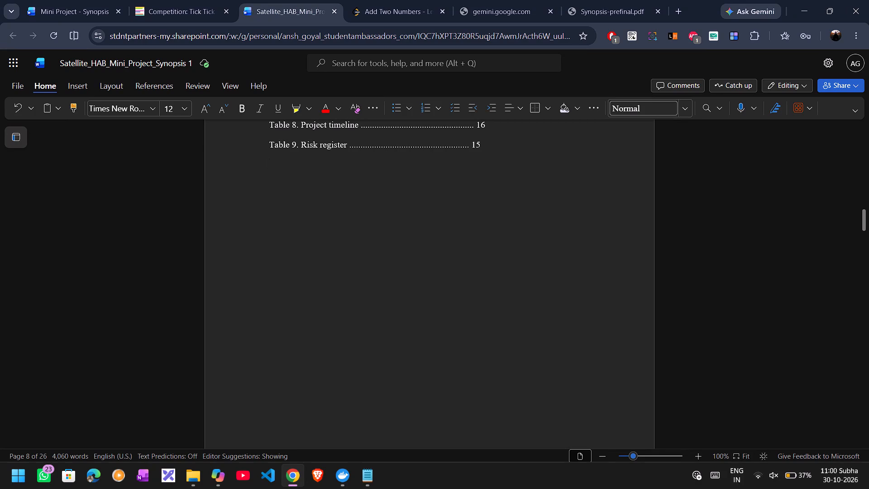
# Check the Wi-Fi connection in the list of available networks.
pyautogui.click(791, 469)
pyautogui.click(716, 260)
pyautogui.click(730, 194)
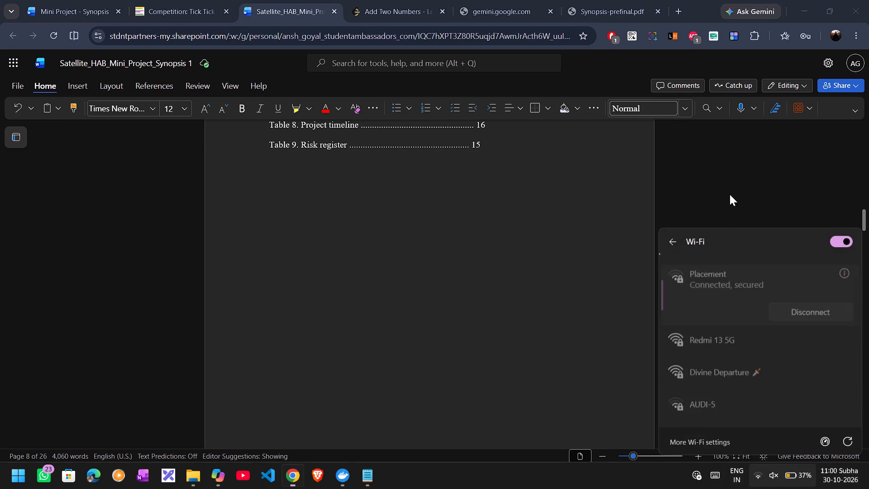
# Open the print preview of the synopsis and examine its pages and footer page numbers from the cover through Chapter 5.
pyautogui.click(18, 88)
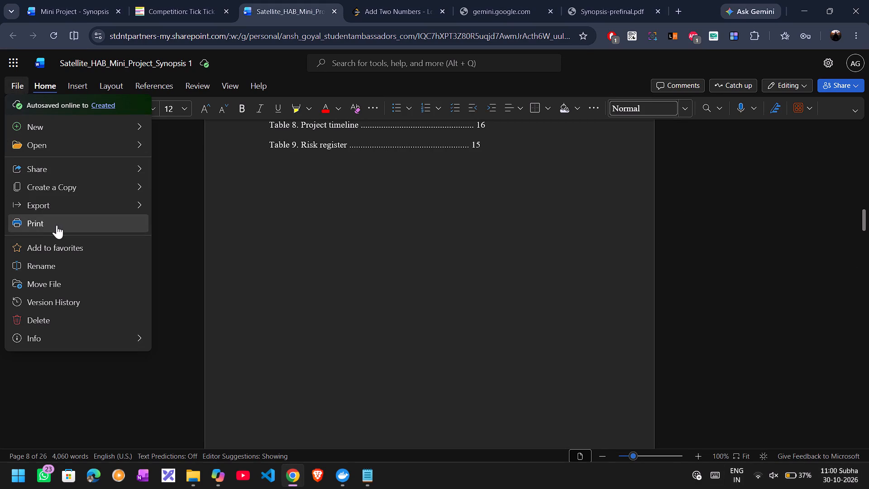
pyautogui.click(57, 220)
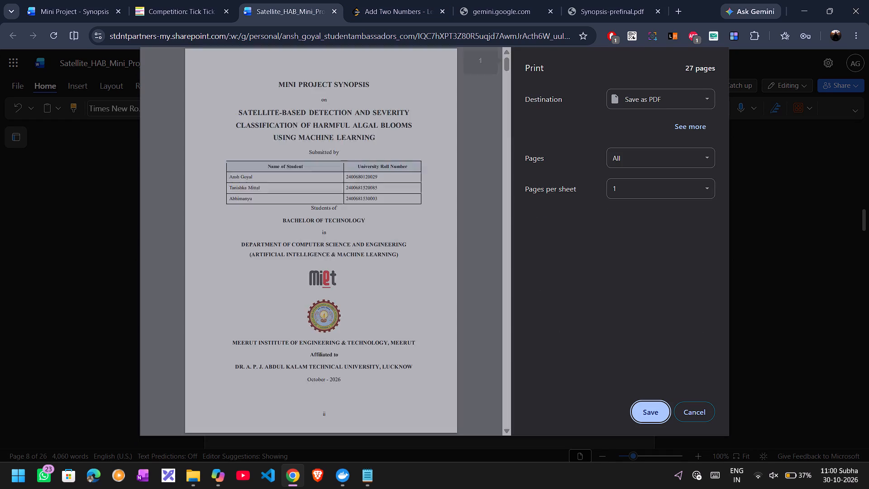
pyautogui.scroll(2, 358, 197)
pyautogui.scroll(-18, 345, 216)
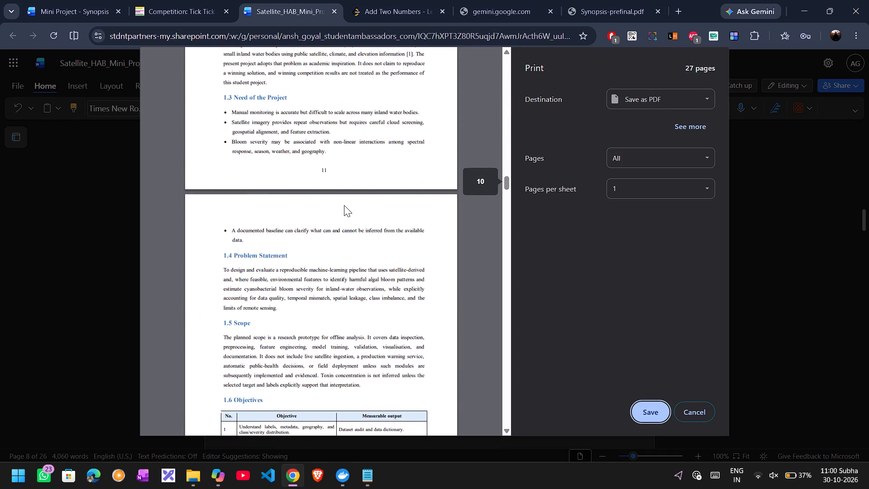
pyautogui.scroll(-17, 344, 205)
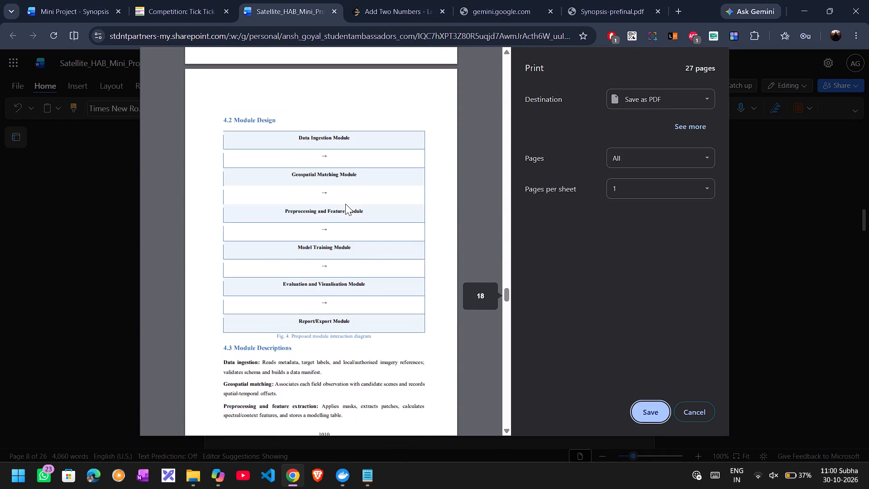
pyautogui.scroll(-7, 345, 204)
pyautogui.scroll(2, 328, 187)
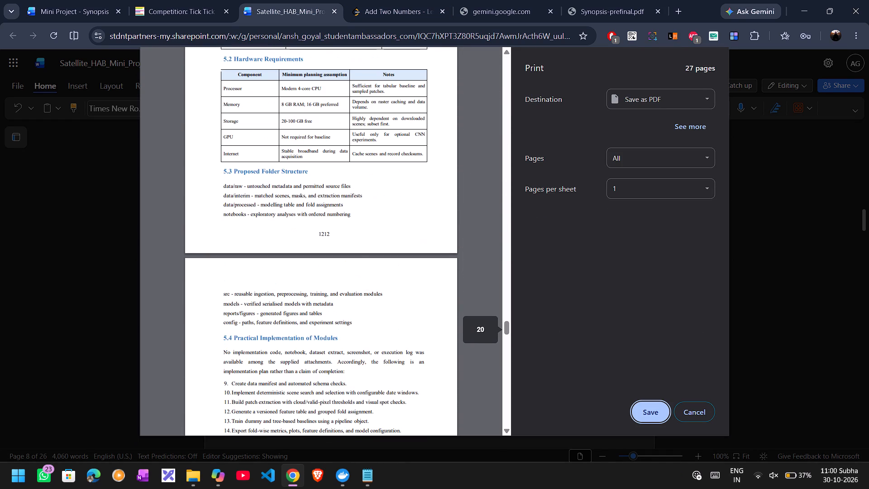
pyautogui.scroll(2, 372, 280)
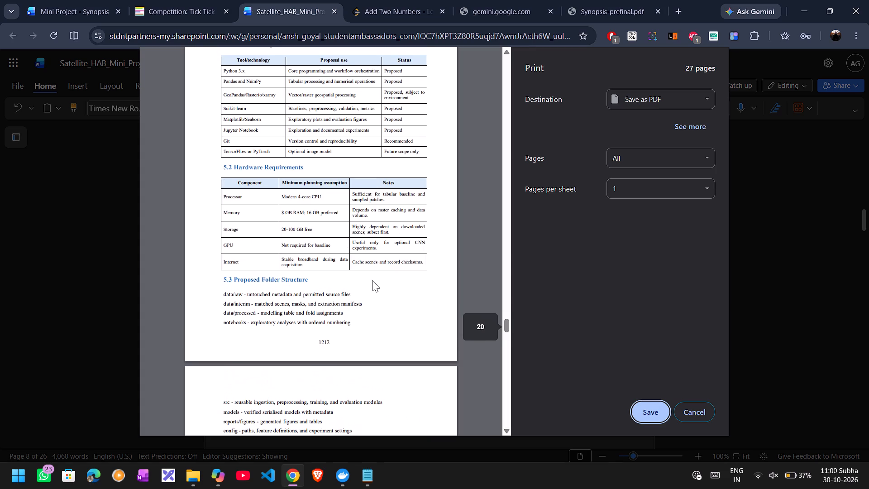
# Capture a screenshot of the print preview zoomed out around the Chapter 5 pages and their footer page numbers.
pyautogui.scroll(2, 372, 280)
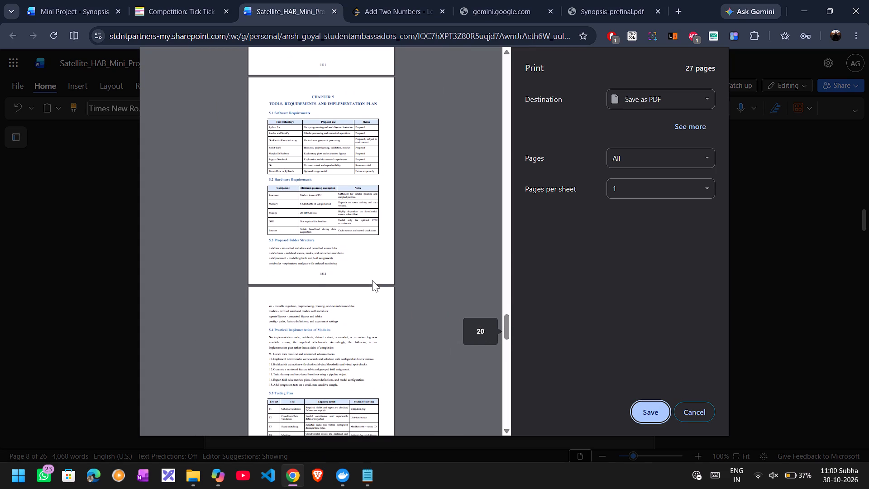
pyautogui.scroll(1, 372, 280)
pyautogui.press('Print')
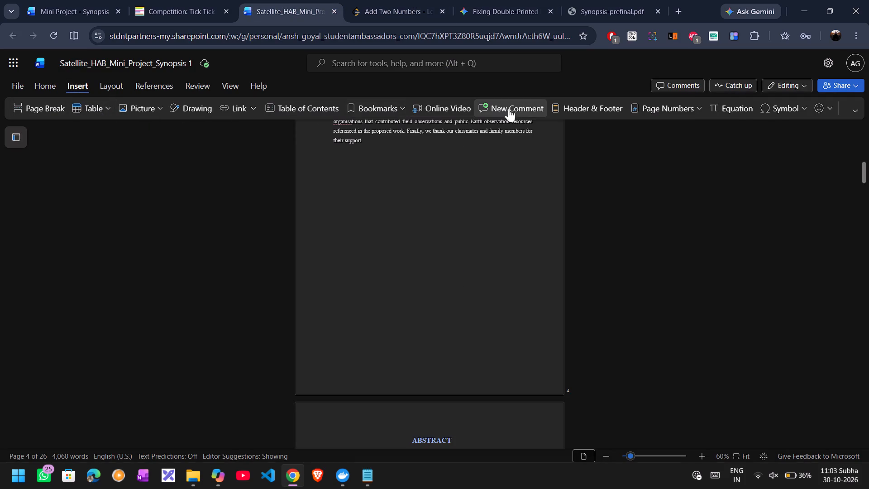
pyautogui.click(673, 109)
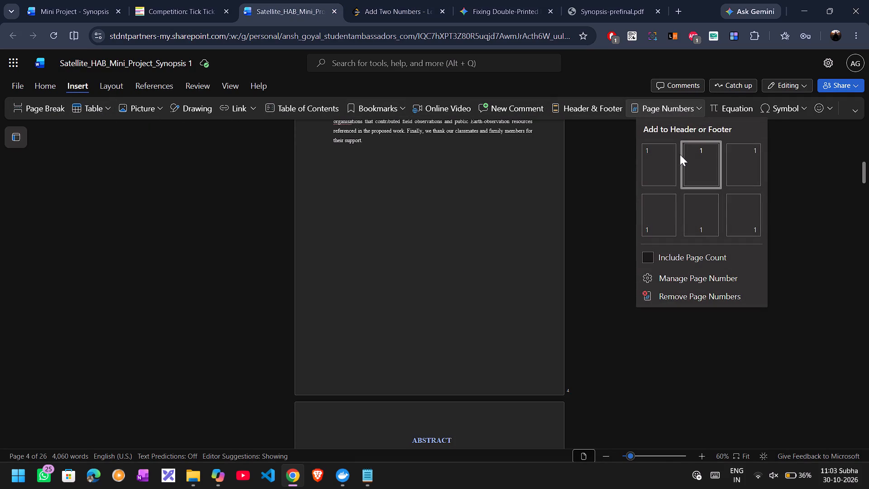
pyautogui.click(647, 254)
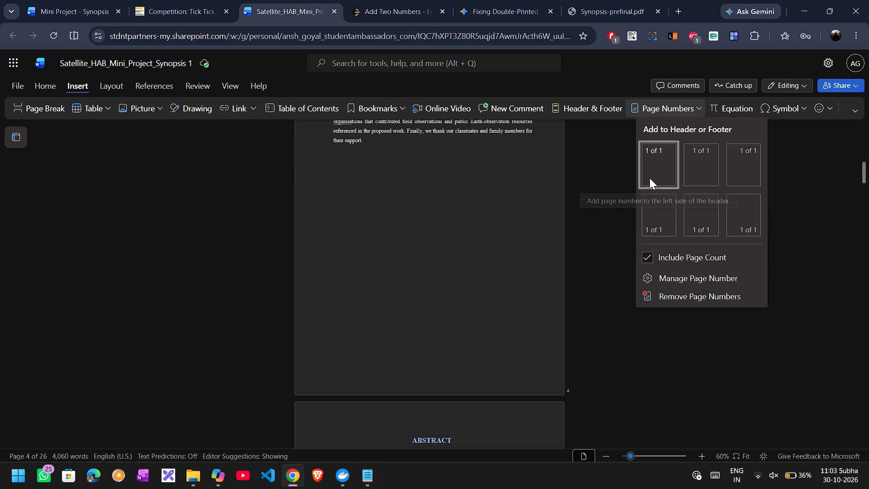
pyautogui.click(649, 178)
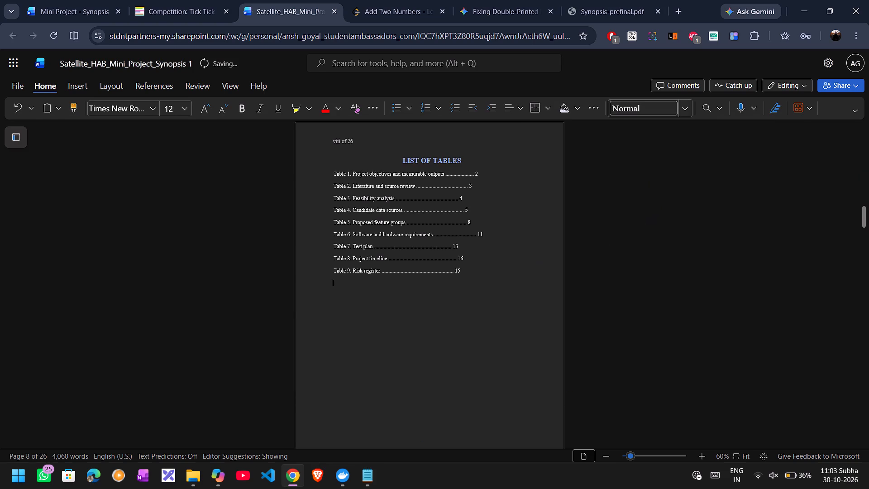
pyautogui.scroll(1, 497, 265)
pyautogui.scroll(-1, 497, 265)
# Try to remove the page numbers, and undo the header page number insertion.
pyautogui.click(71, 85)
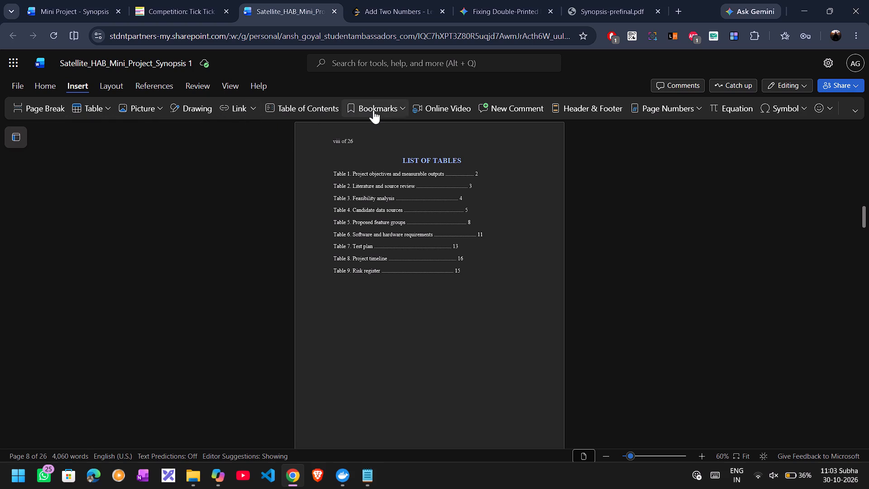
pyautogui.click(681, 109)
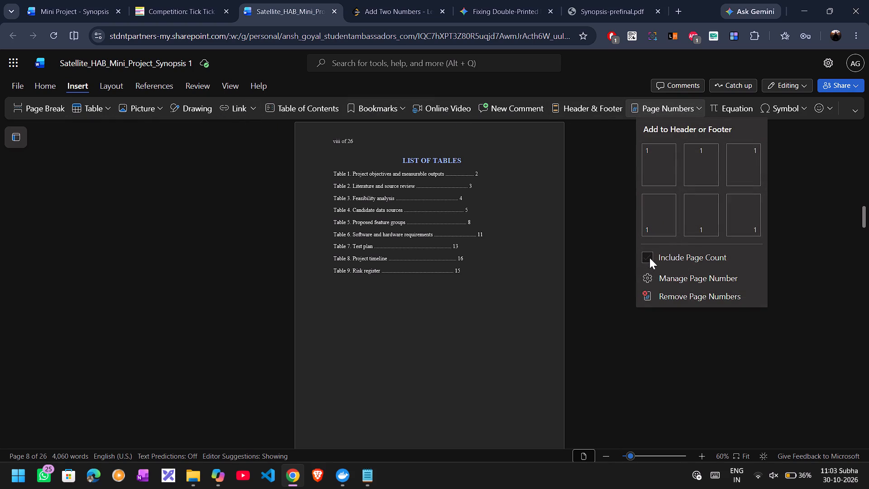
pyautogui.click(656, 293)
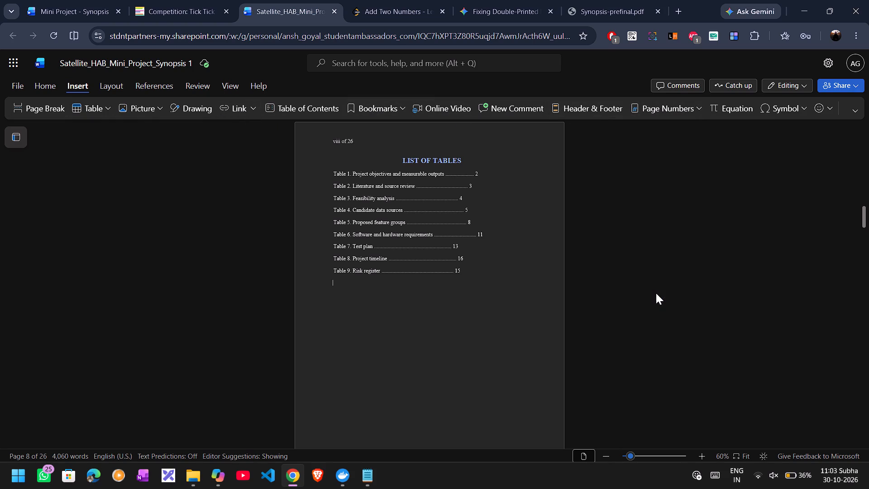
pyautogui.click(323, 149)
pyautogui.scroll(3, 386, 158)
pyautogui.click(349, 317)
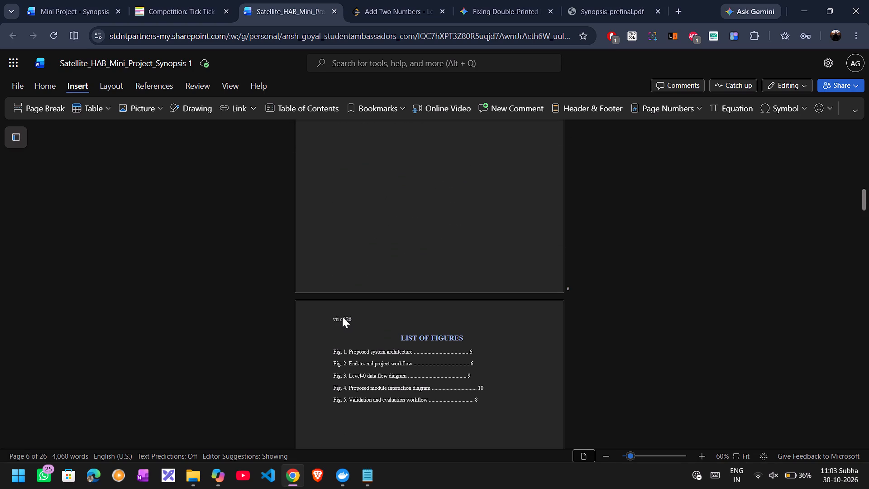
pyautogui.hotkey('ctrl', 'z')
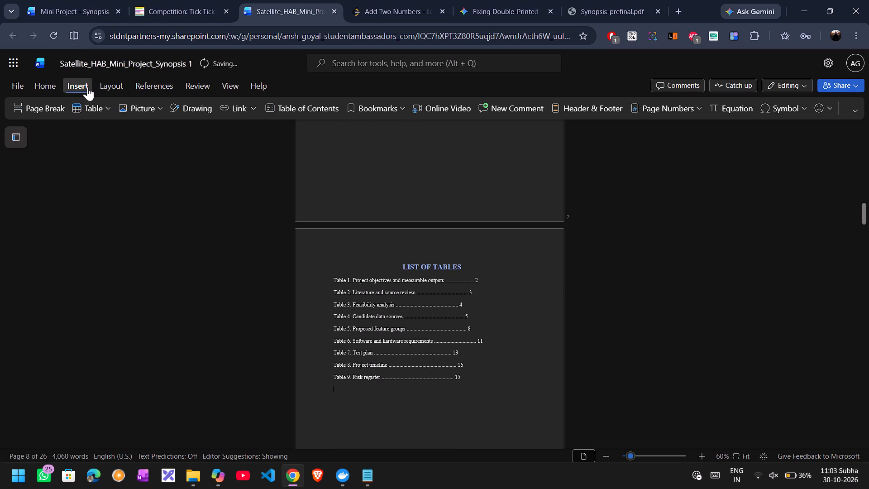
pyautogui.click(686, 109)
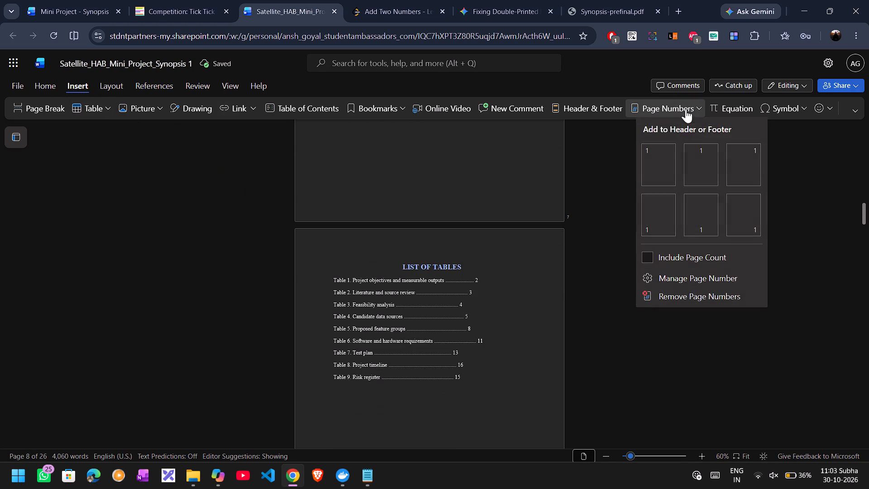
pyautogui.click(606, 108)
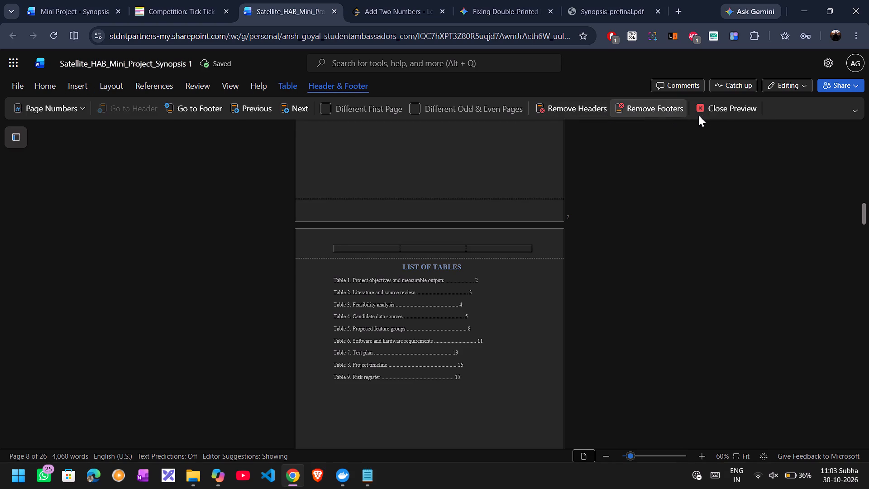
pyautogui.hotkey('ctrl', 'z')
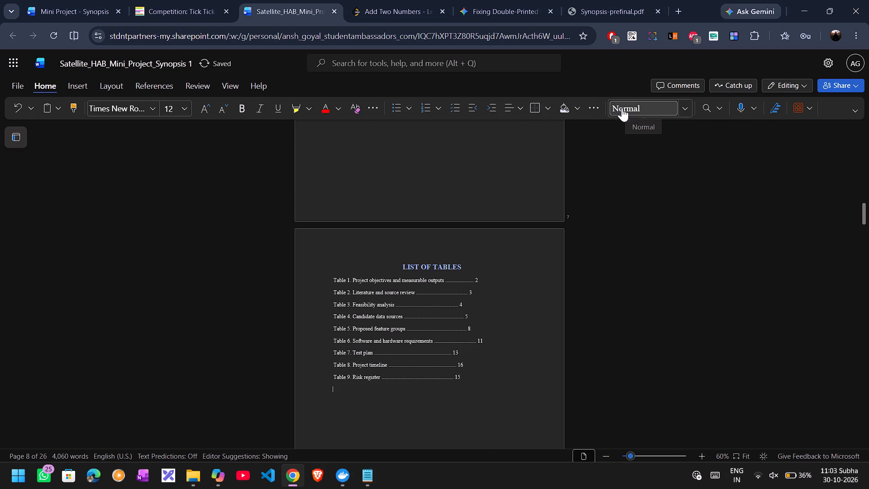
# Check the number format and start value in the page number settings, and close them without changes.
pyautogui.click(74, 86)
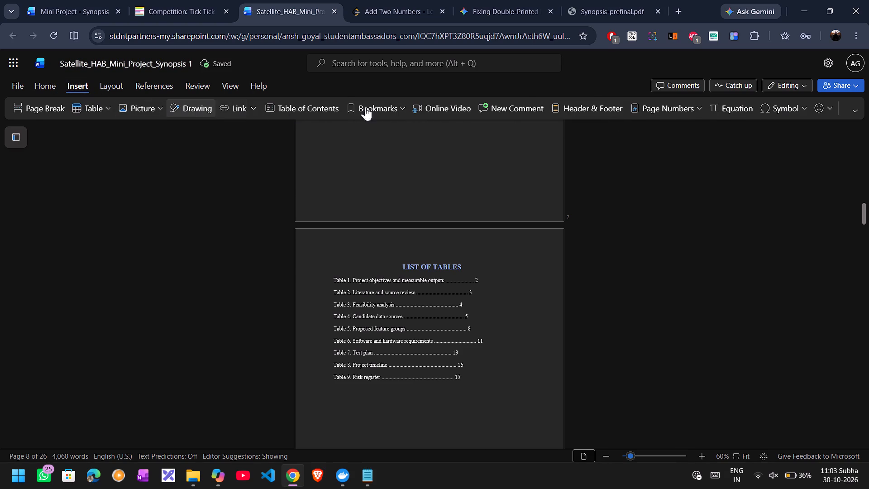
pyautogui.click(690, 106)
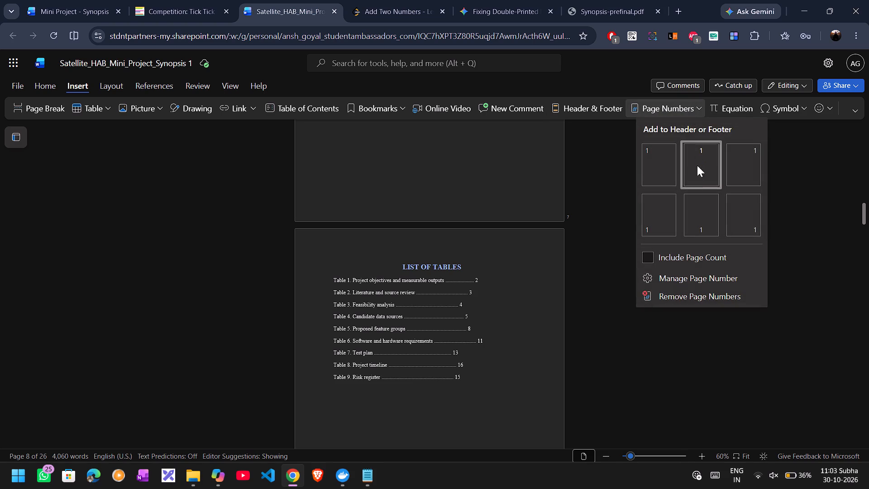
pyautogui.click(689, 279)
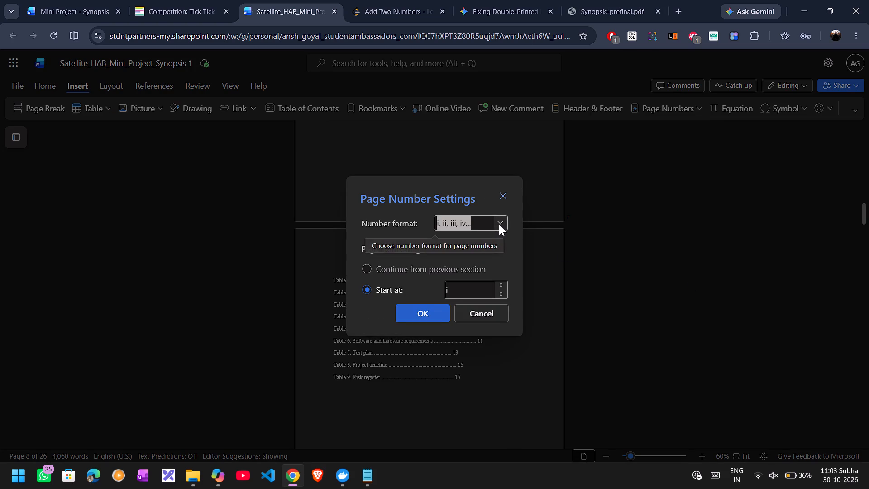
pyautogui.click(511, 194)
pyautogui.click(505, 197)
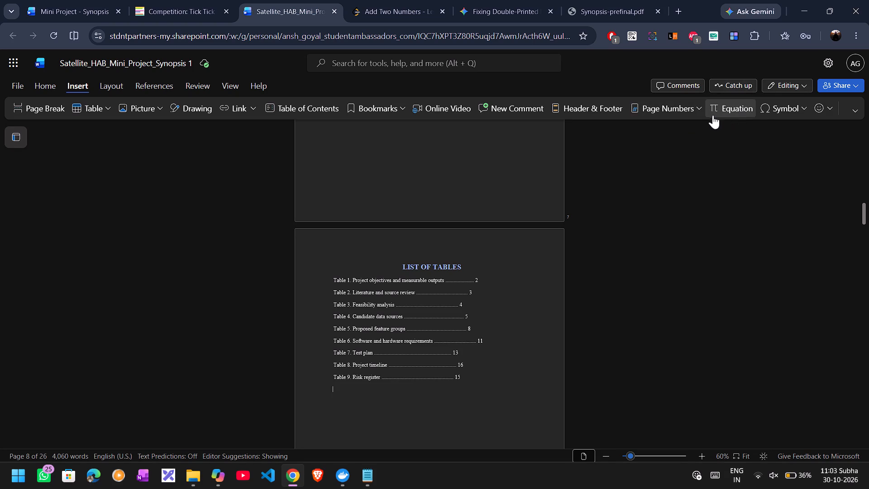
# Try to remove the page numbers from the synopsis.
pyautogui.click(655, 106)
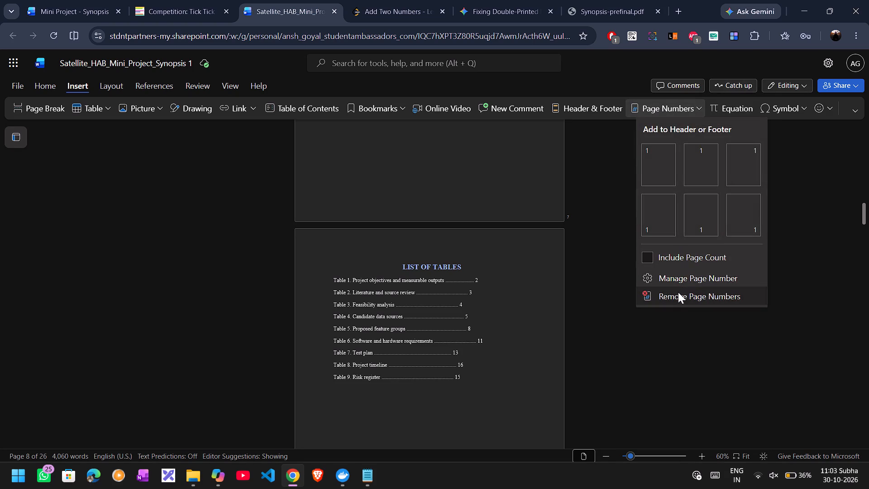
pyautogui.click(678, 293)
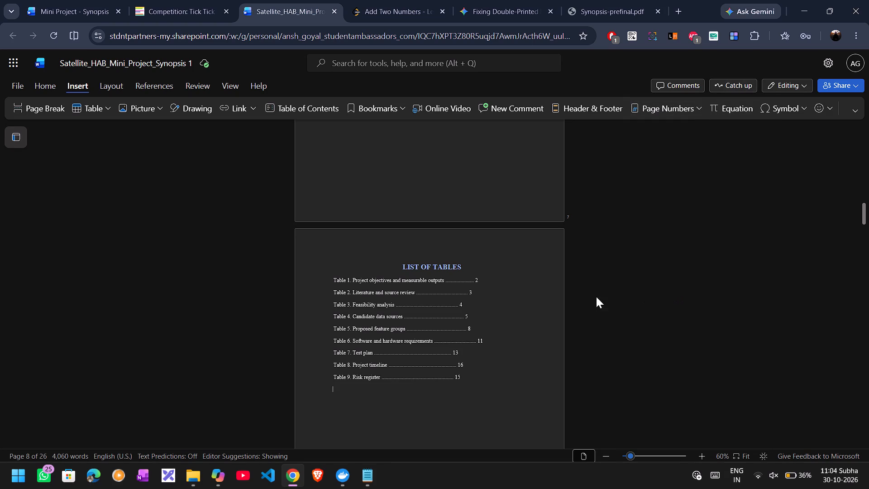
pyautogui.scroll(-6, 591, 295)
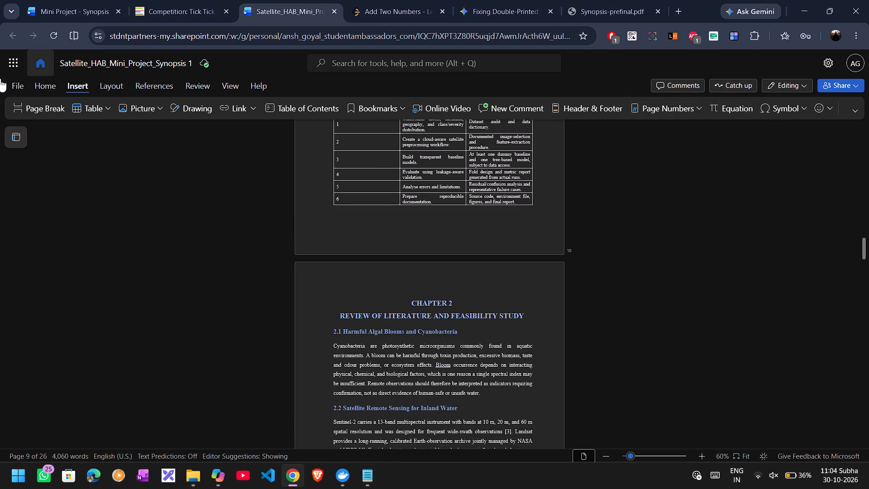
pyautogui.click(11, 81)
pyautogui.click(59, 227)
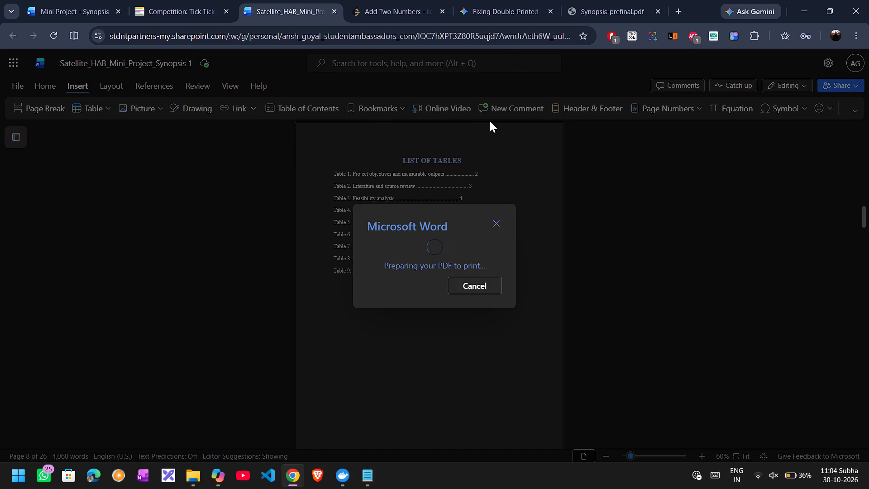
pyautogui.scroll(-2, 426, 221)
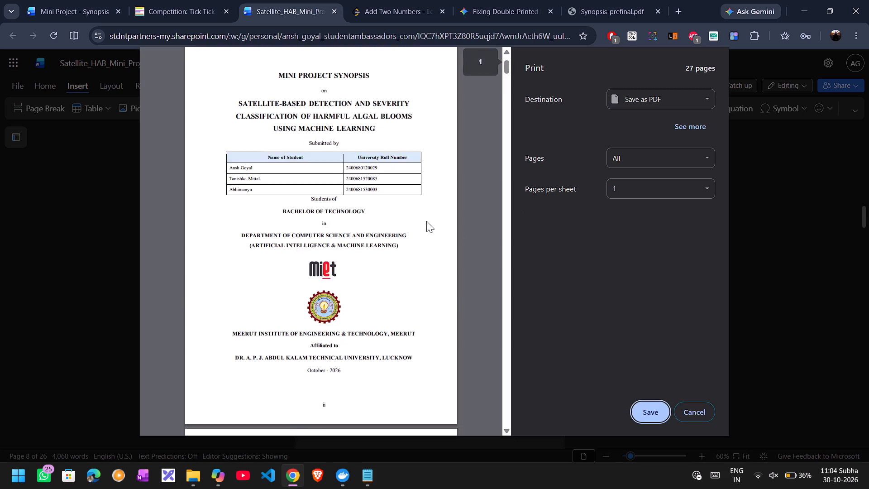
pyautogui.scroll(-10, 426, 221)
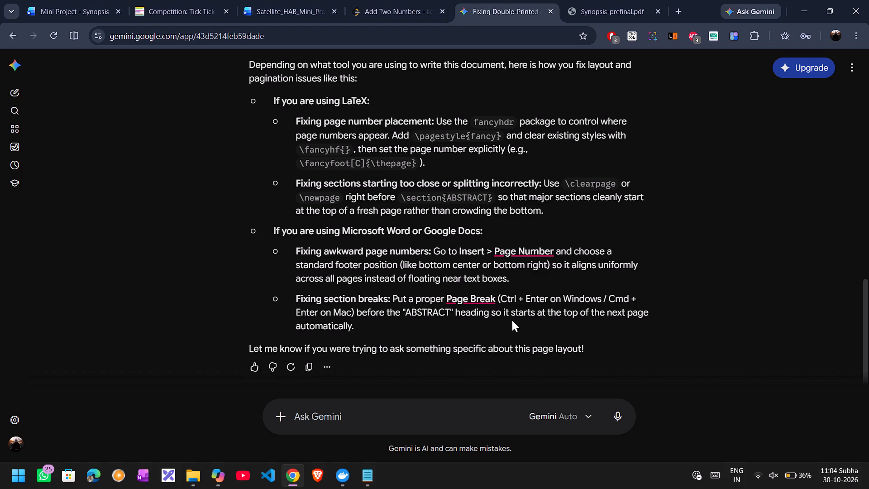
pyautogui.click(403, 1)
pyautogui.click(273, 7)
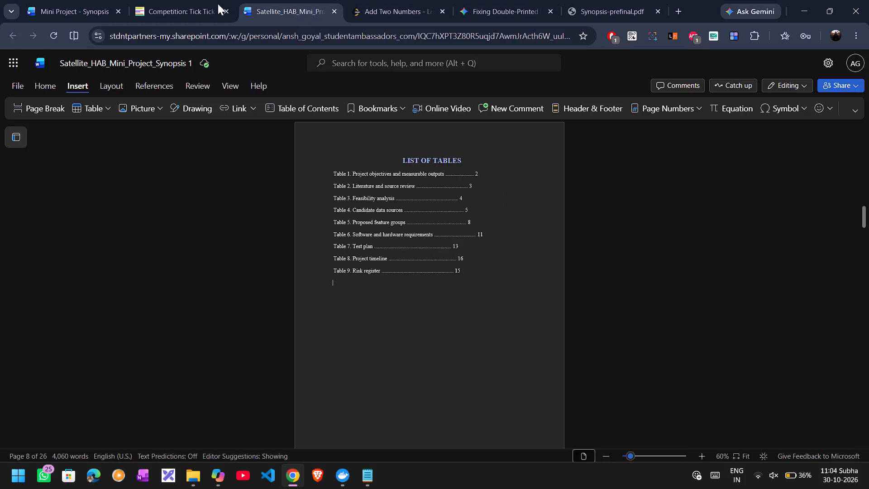
pyautogui.click(183, 2)
pyautogui.click(339, 8)
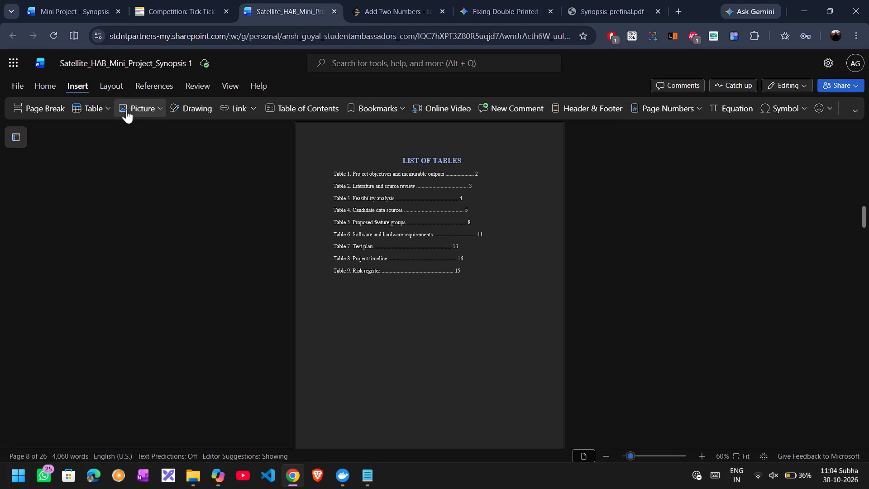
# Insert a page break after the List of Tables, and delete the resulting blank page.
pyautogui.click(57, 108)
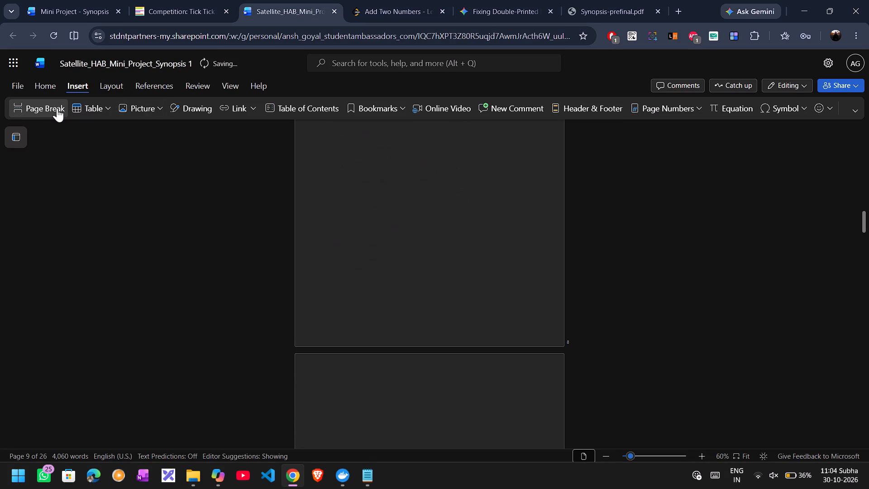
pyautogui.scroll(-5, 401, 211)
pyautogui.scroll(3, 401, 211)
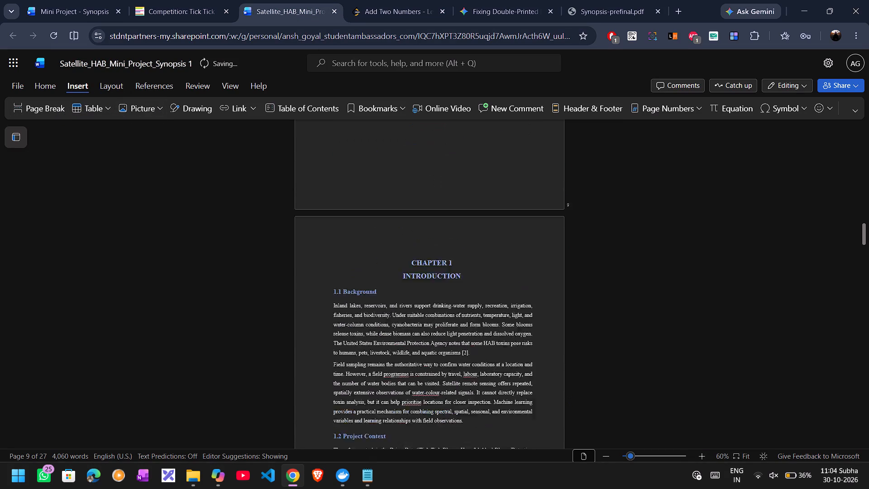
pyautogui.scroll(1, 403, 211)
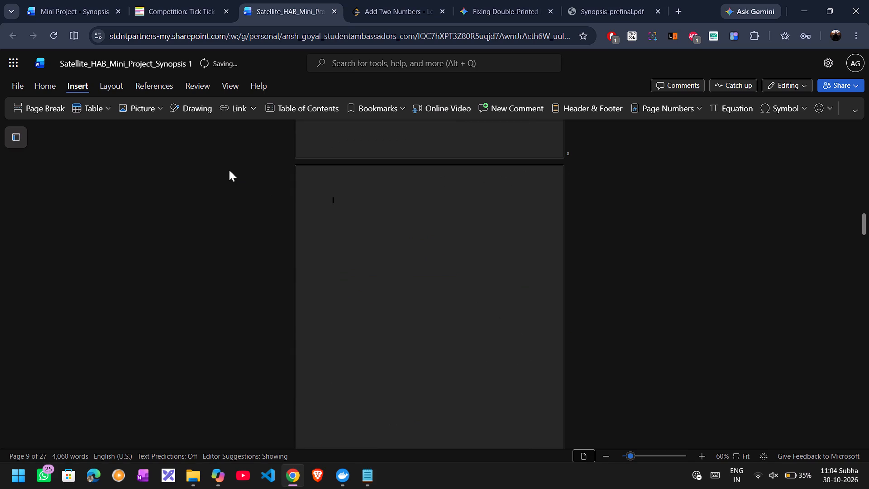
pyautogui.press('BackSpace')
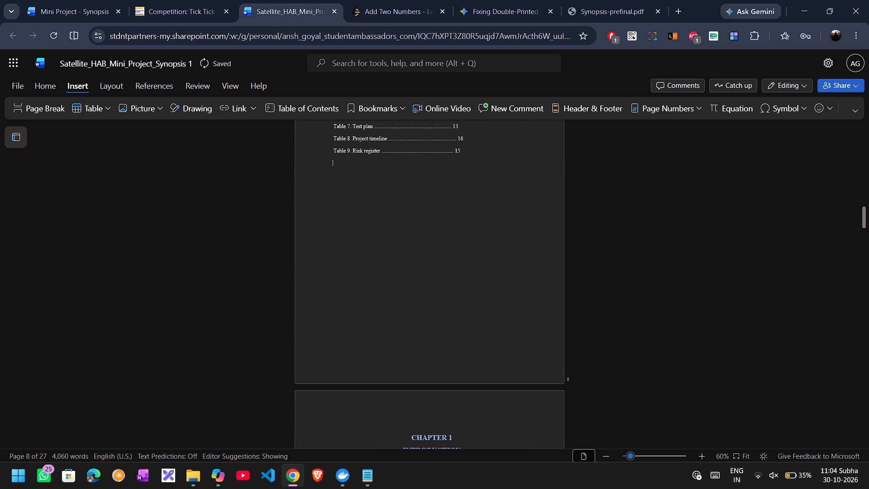
# Add page numbers at the right side of the footer, and check them on the following pages.
pyautogui.click(688, 107)
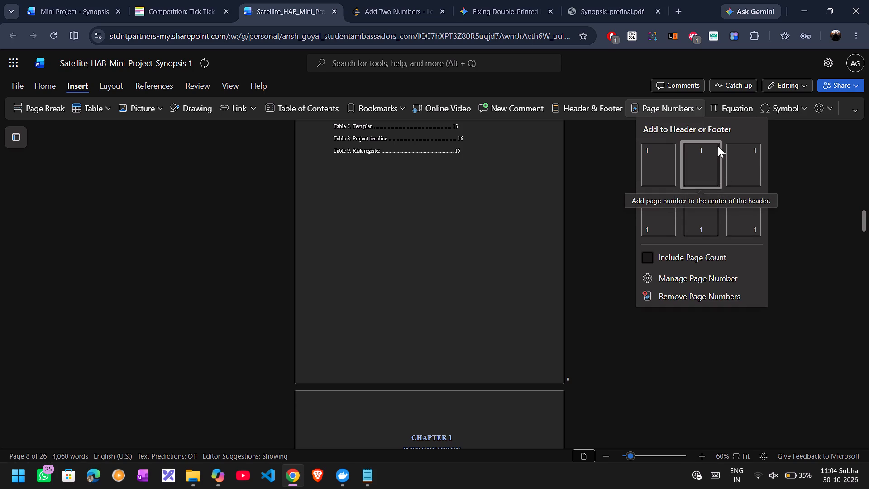
pyautogui.click(750, 225)
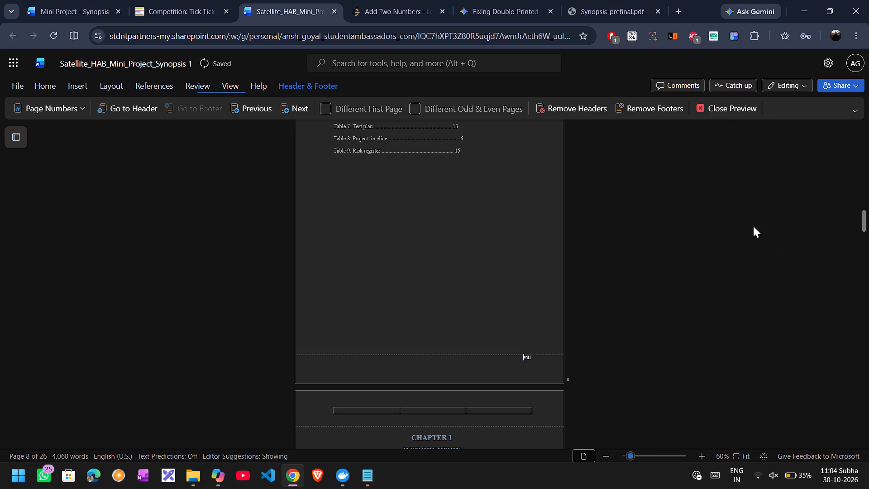
pyautogui.scroll(-4, 612, 254)
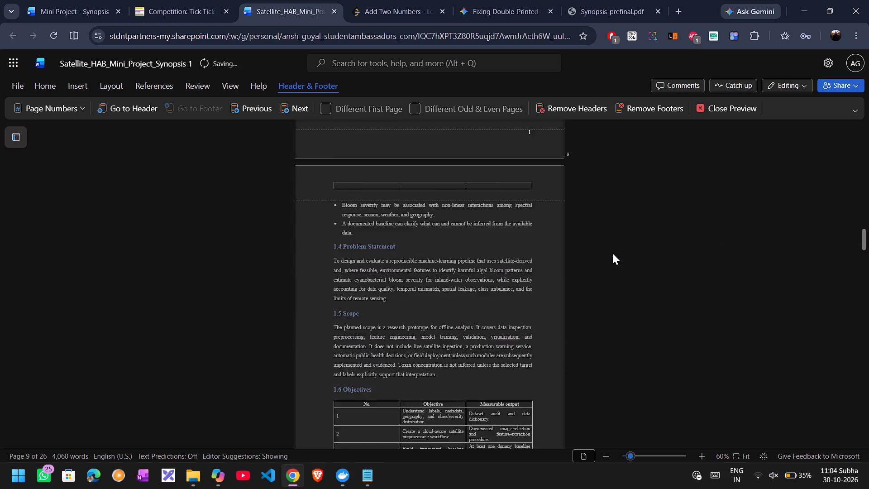
# Remove all headers from the synopsis, including any page numbers they contain.
pyautogui.scroll(-1, 612, 252)
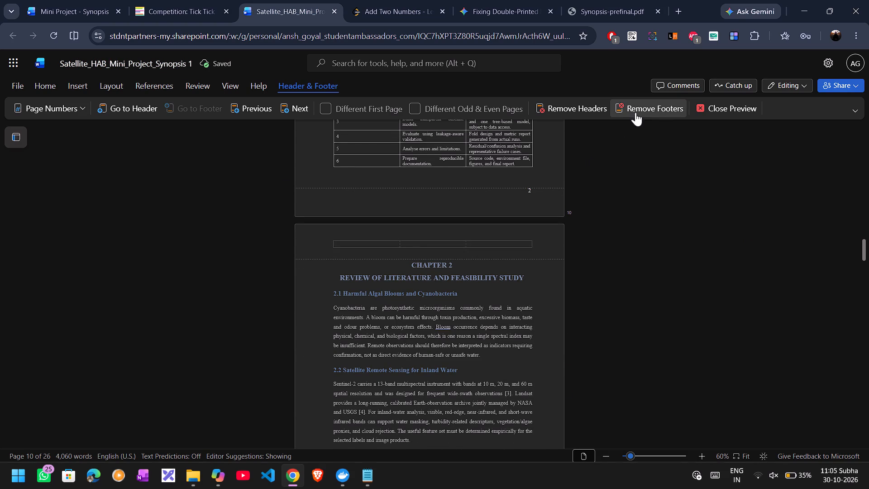
pyautogui.click(559, 110)
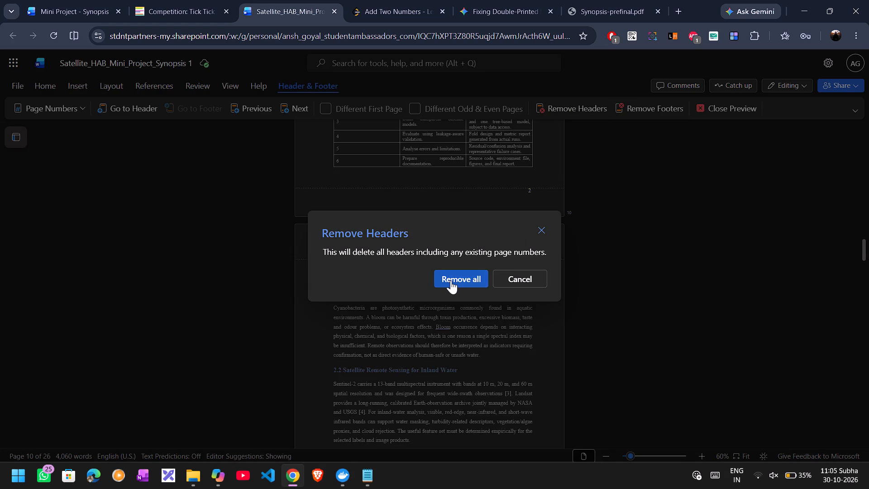
pyautogui.click(451, 280)
pyautogui.scroll(2, 454, 267)
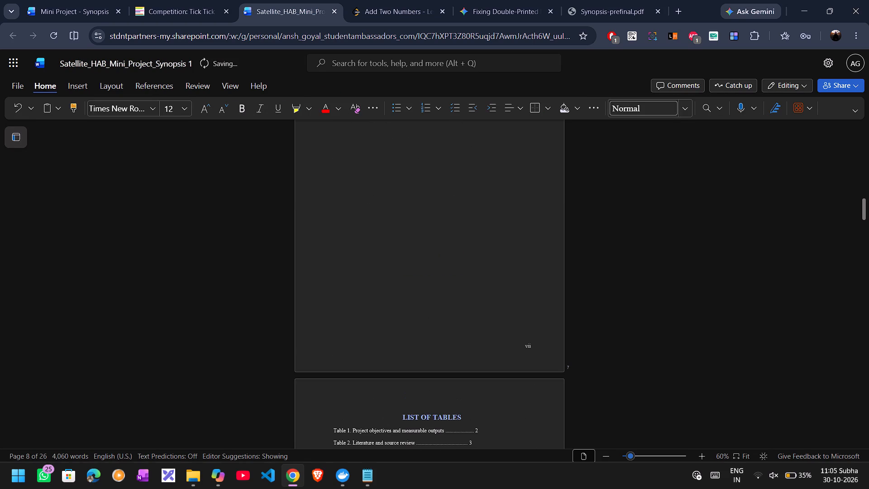
pyautogui.scroll(2, 454, 267)
pyautogui.click(16, 84)
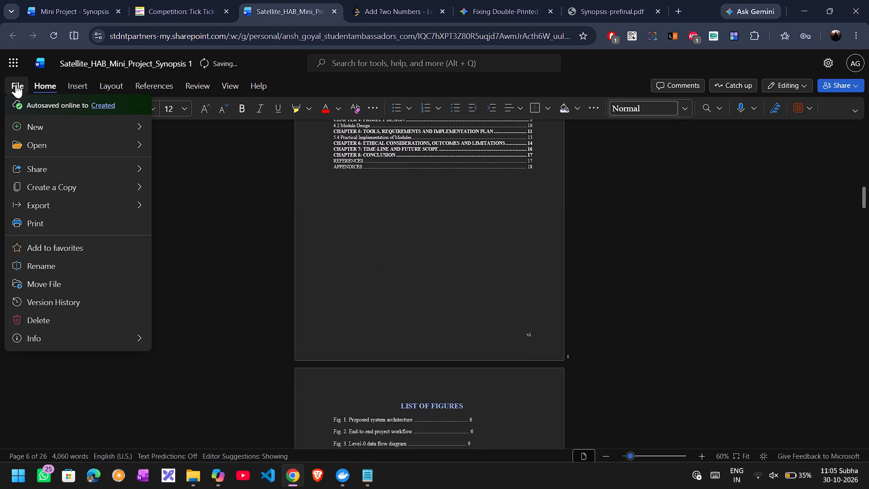
pyautogui.click(71, 225)
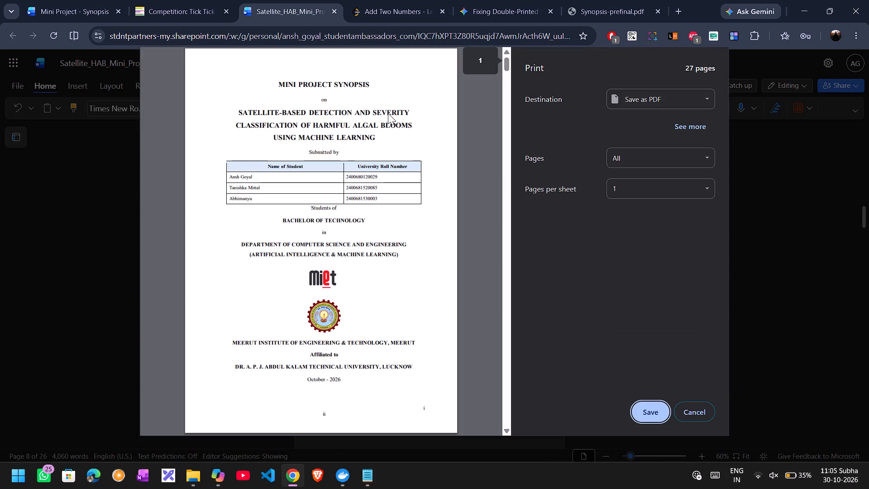
pyautogui.scroll(-7, 429, 187)
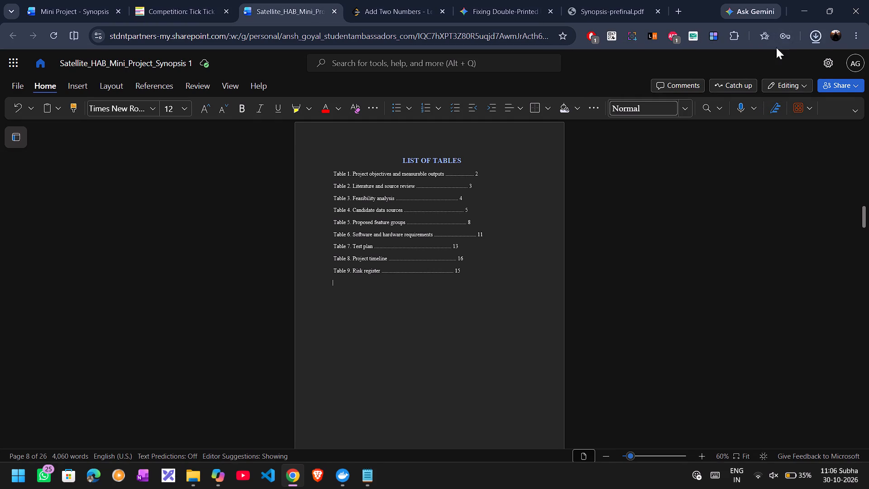
# Open the downloaded Satellite_HAB_Mini_Project_Synopsis 1 document in desktop Word, using that app just once.
pyautogui.click(812, 34)
pyautogui.click(812, 38)
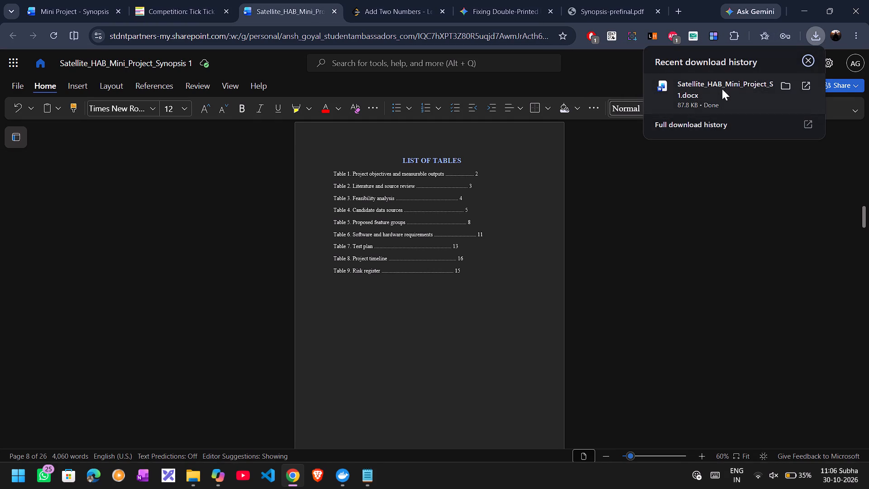
pyautogui.click(722, 89)
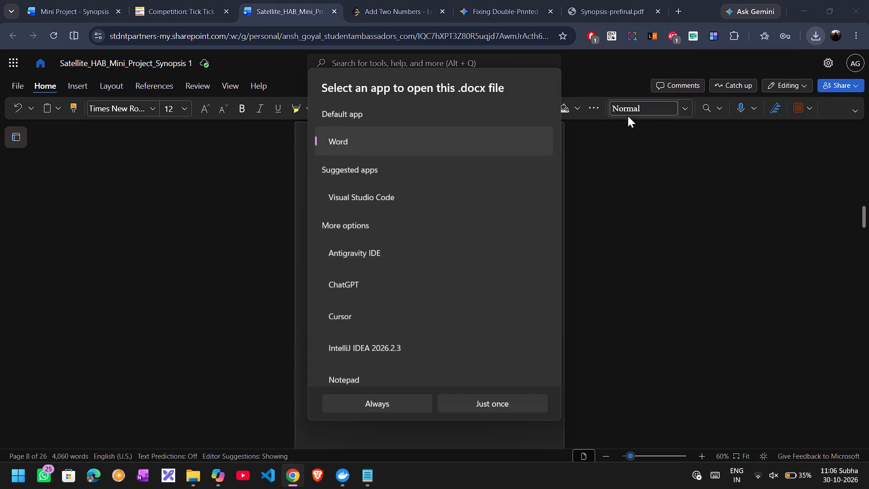
pyautogui.click(500, 407)
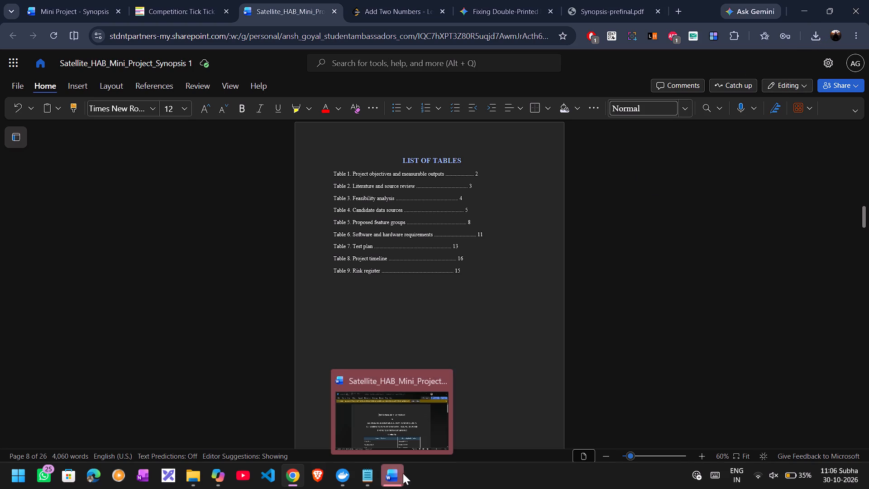
pyautogui.click(395, 476)
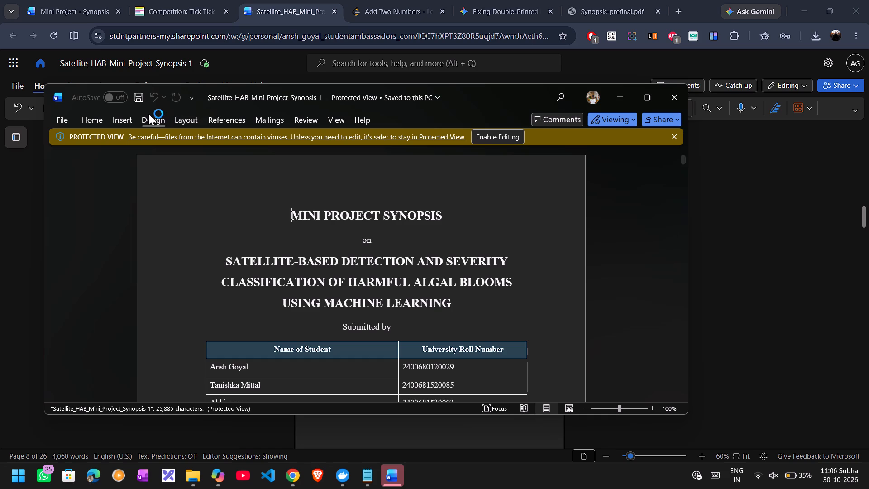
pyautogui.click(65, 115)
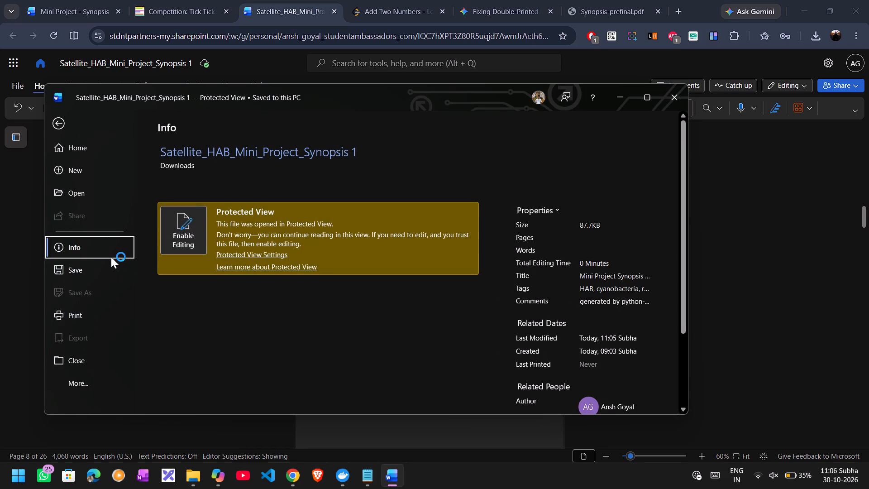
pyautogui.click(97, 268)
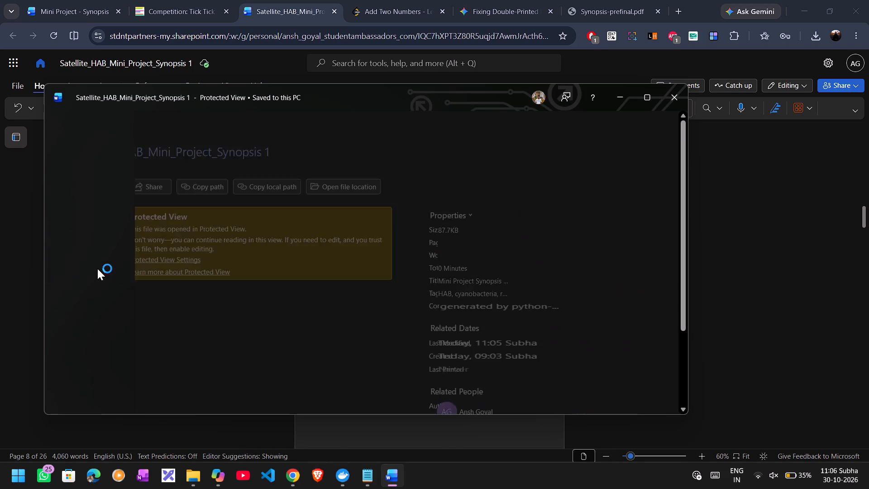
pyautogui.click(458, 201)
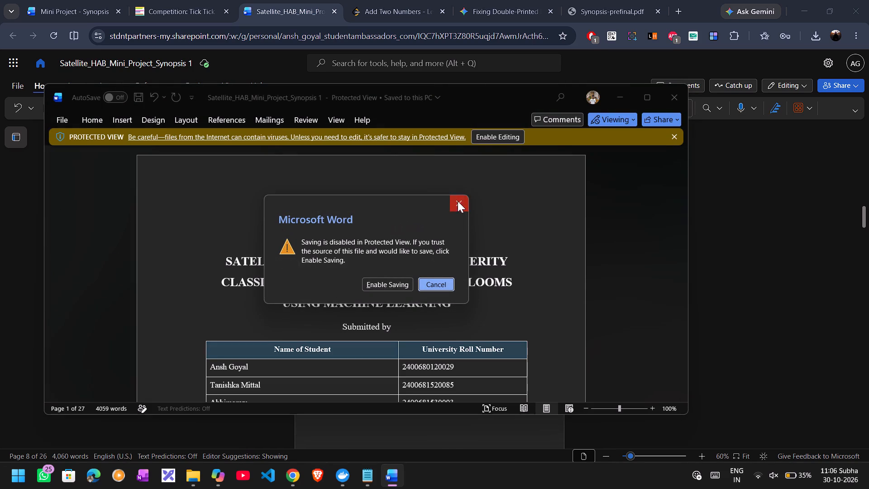
# Enable printing for the downloaded copy, check its page numbers and print settings in the print preview, and close desktop Word.
pyautogui.click(67, 113)
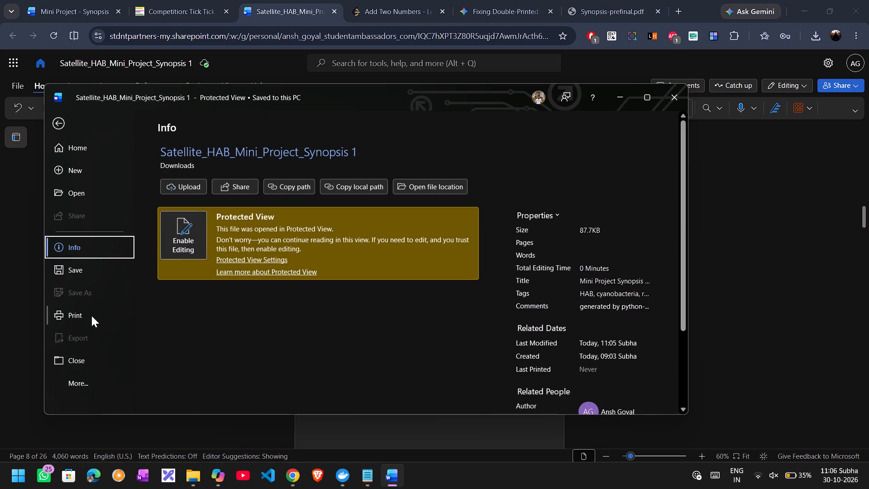
pyautogui.click(91, 316)
pyautogui.click(206, 195)
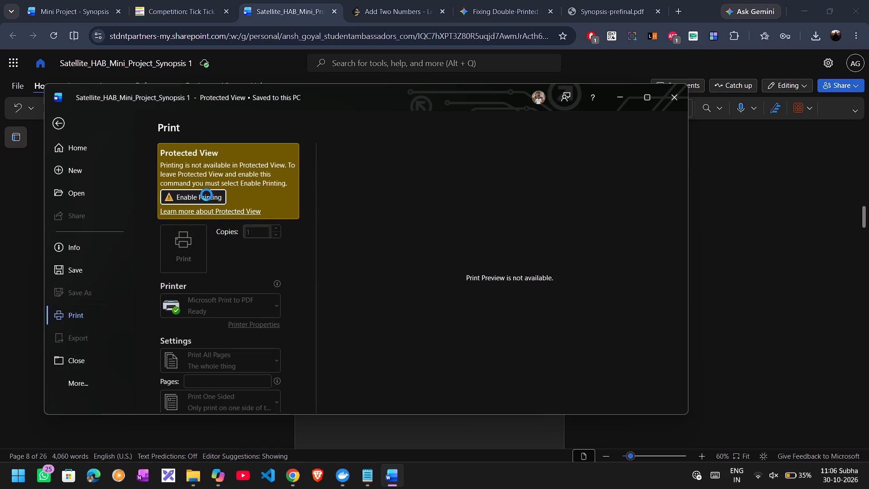
pyautogui.click(390, 278)
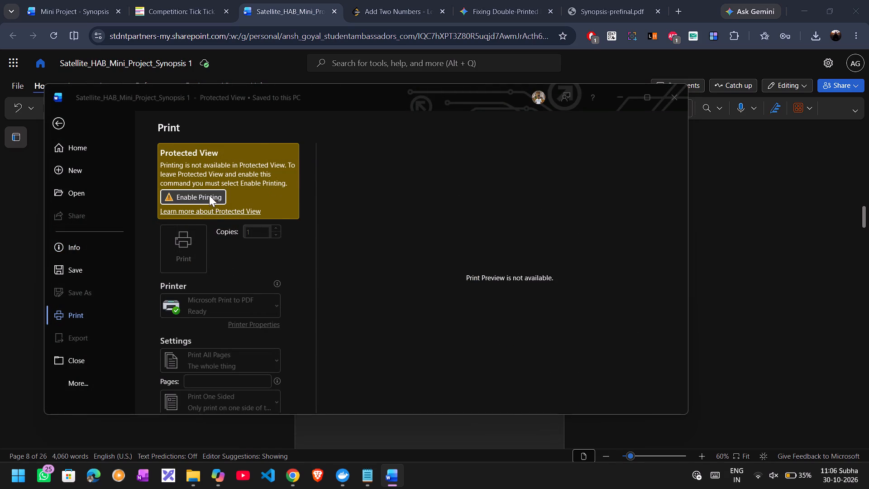
pyautogui.scroll(-1, 479, 237)
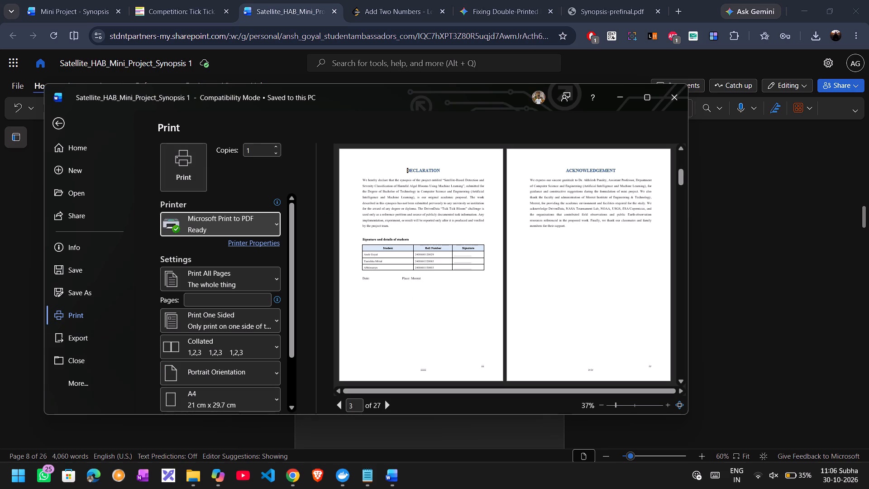
pyautogui.scroll(-3, 513, 319)
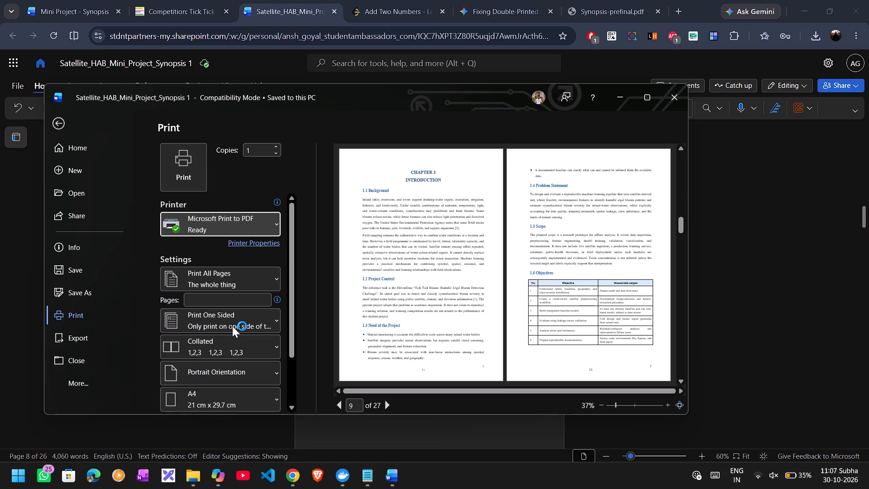
pyautogui.scroll(-2, 208, 307)
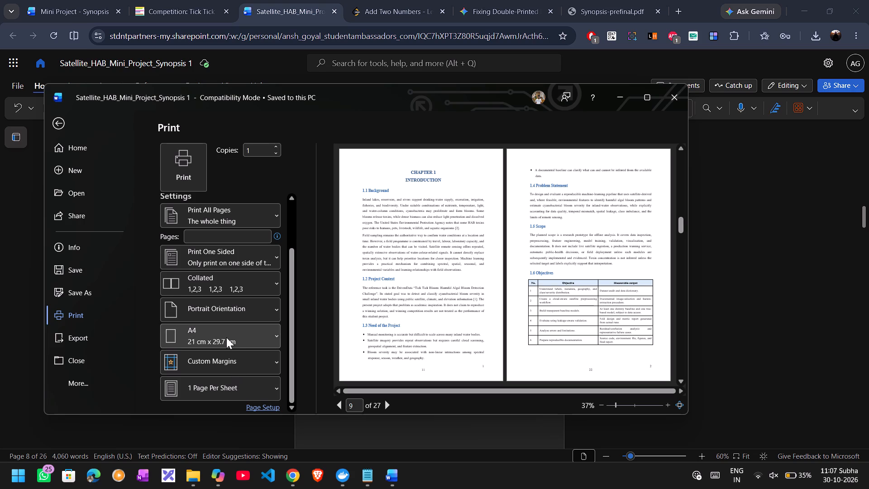
pyautogui.scroll(4, 226, 337)
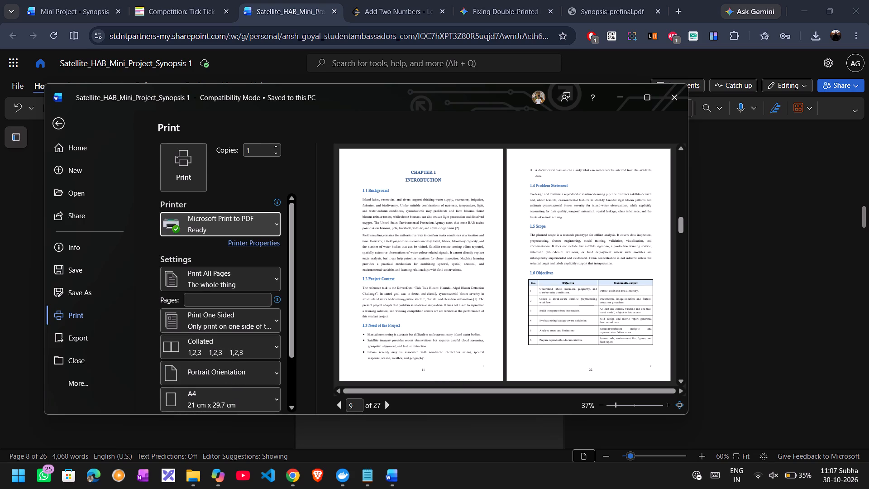
pyautogui.click(678, 97)
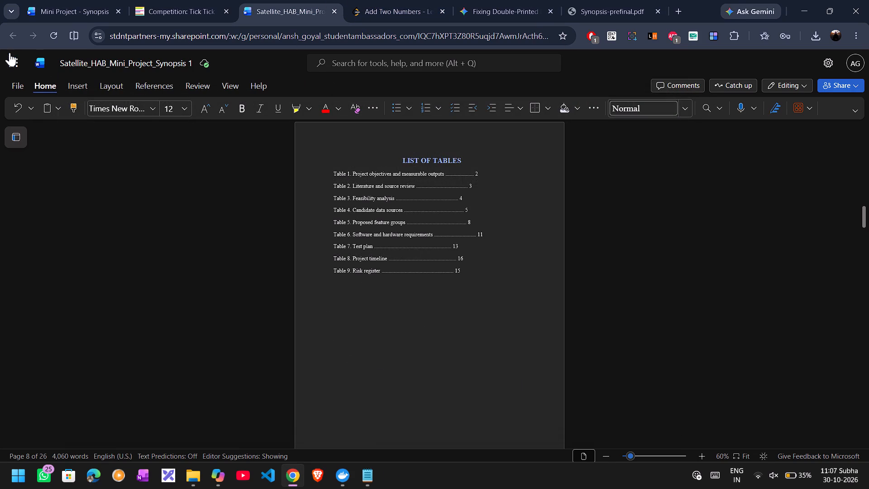
# Remove the page numbers from the online synopsis.
pyautogui.click(18, 84)
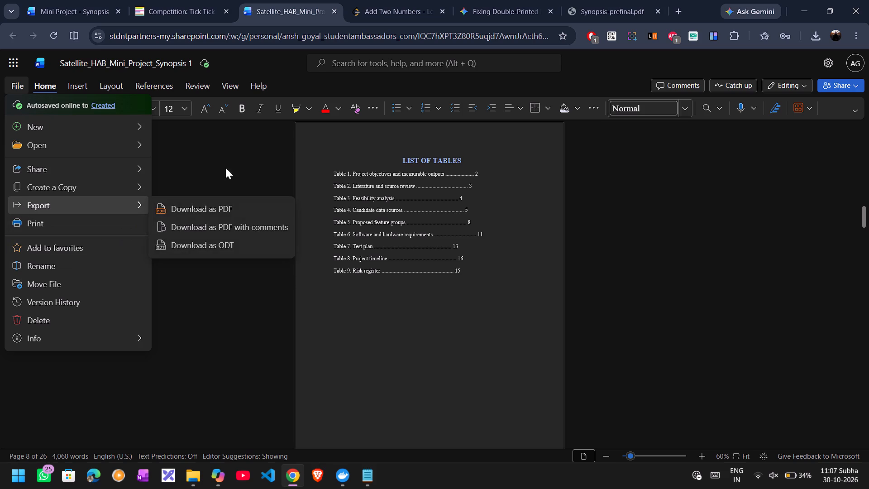
pyautogui.click(67, 87)
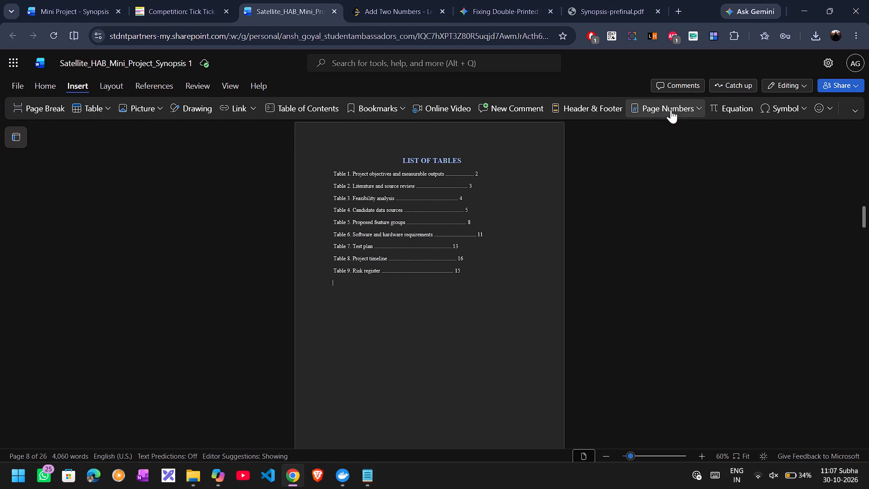
pyautogui.click(673, 109)
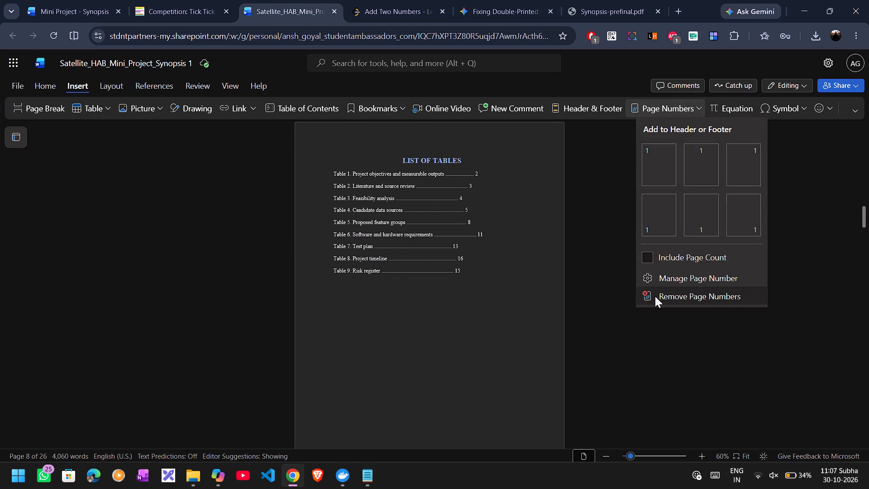
pyautogui.click(655, 296)
# Start preparing the online synopsis as a PDF for printing.
pyautogui.click(21, 86)
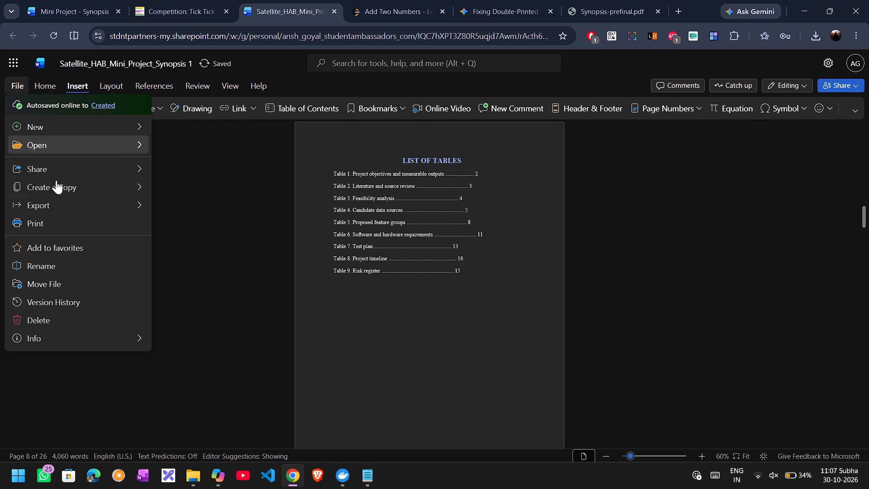
pyautogui.click(60, 218)
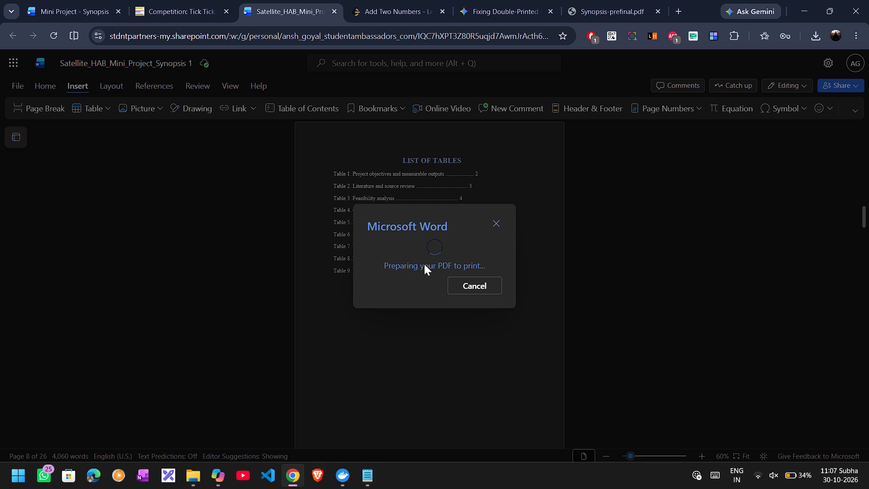
# Switch to Synopsis-prefinal.pdf and examine the page numbers at the bottom of pages 4 and 2.
pyautogui.click(616, 0)
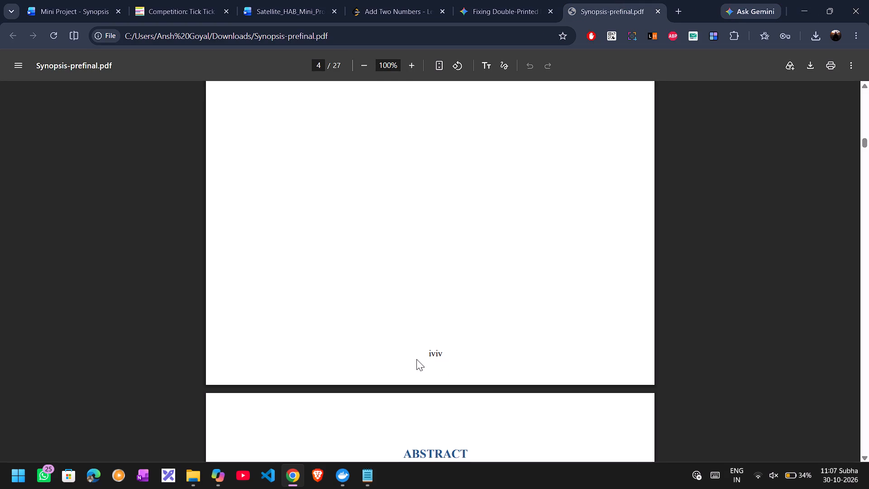
pyautogui.moveTo(451, 350); pyautogui.dragTo(424, 351)
pyautogui.moveTo(444, 350); pyautogui.dragTo(424, 355)
pyautogui.moveTo(424, 355); pyautogui.dragTo(423, 355)
pyautogui.scroll(7, 480, 415)
pyautogui.moveTo(452, 389); pyautogui.dragTo(426, 390)
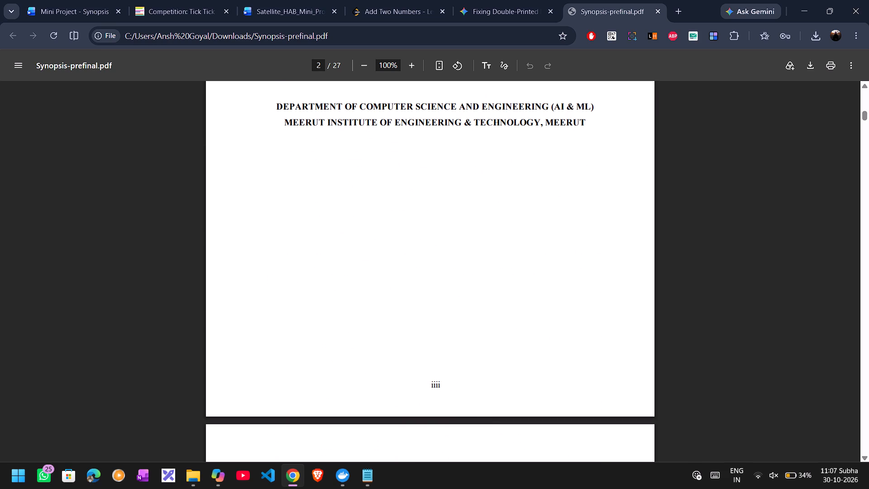
# Examine the page number at the bottom of page 2 and return to the beginning of Synopsis-prefinal.pdf.
pyautogui.moveTo(426, 390); pyautogui.dragTo(440, 387)
pyautogui.moveTo(439, 387); pyautogui.dragTo(427, 388)
pyautogui.click(452, 393)
pyautogui.scroll(4, 464, 392)
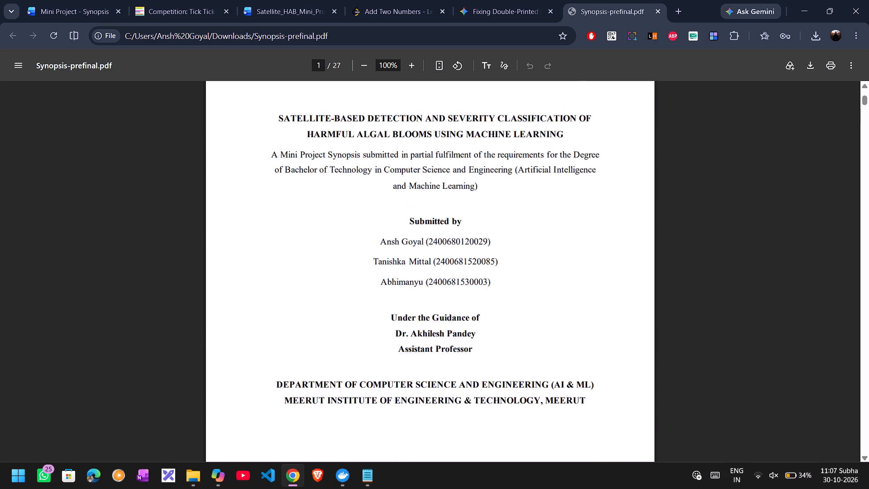
pyautogui.scroll(7, 471, 390)
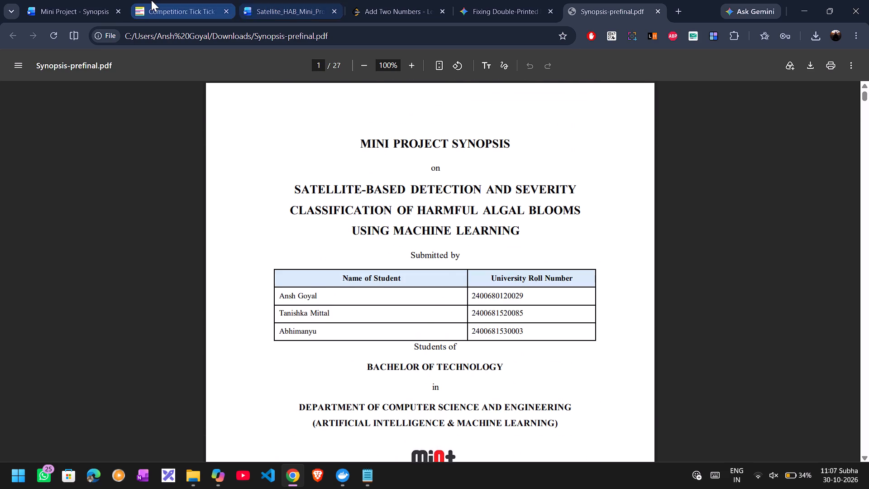
# Return to the online synopsis's print preview and examine the footer page numbers on the opening pages through the Acknowledgement.
pyautogui.click(151, 0)
pyautogui.click(273, 0)
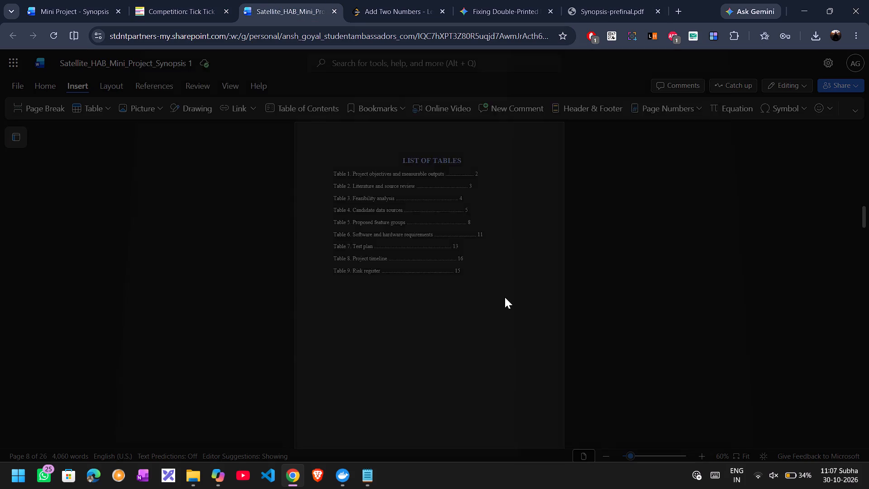
pyautogui.scroll(-2, 416, 284)
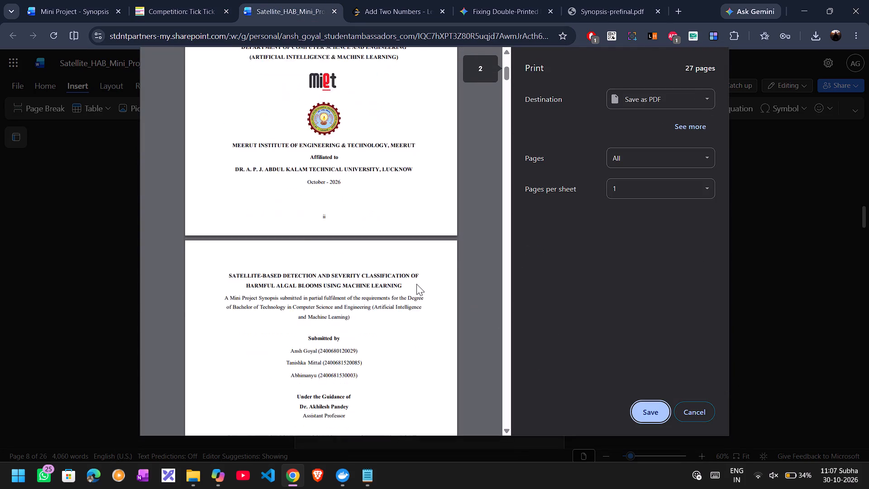
pyautogui.scroll(-3, 416, 284)
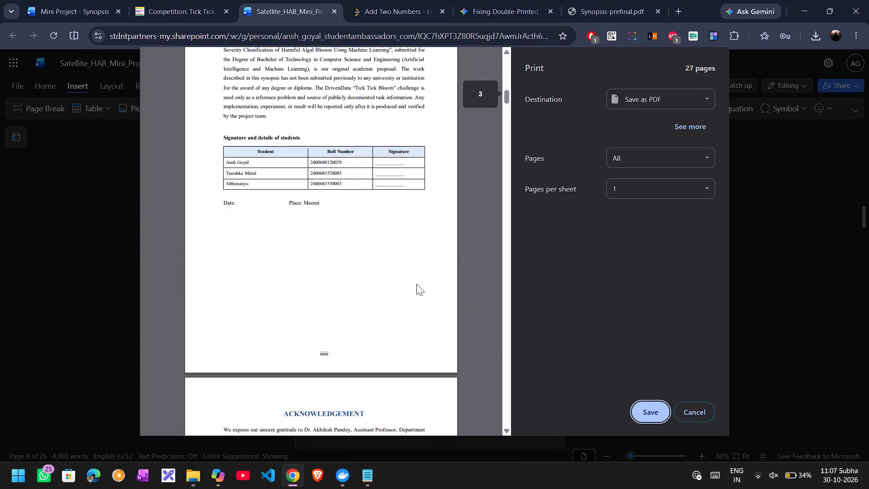
pyautogui.scroll(-3, 416, 284)
pyautogui.scroll(2, 412, 285)
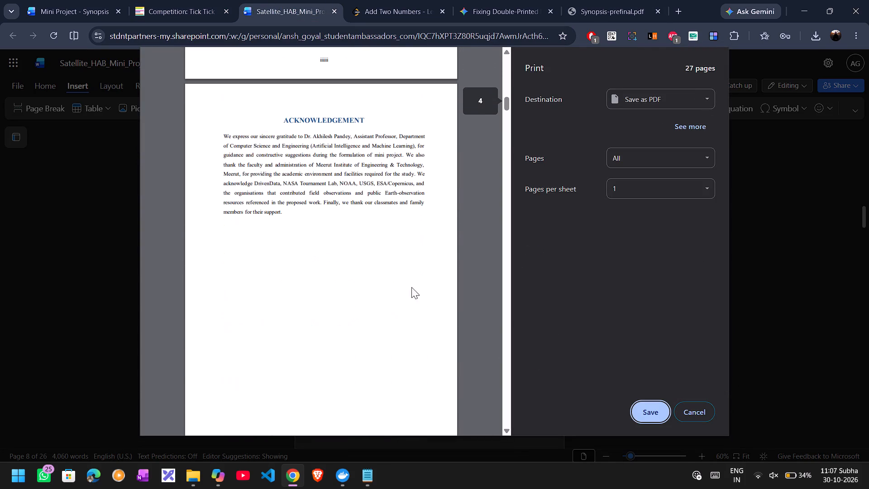
pyautogui.scroll(-1, 410, 300)
pyautogui.moveTo(339, 268); pyautogui.dragTo(308, 268)
pyautogui.click(327, 263)
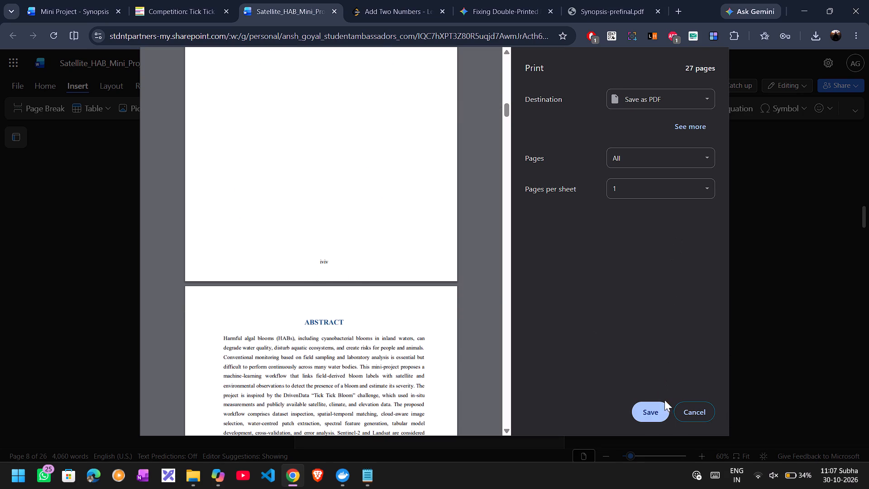
# Check the footer page numbers in the print preview from the cover page through to the Abbreviations appendix.
pyautogui.scroll(11, 430, 348)
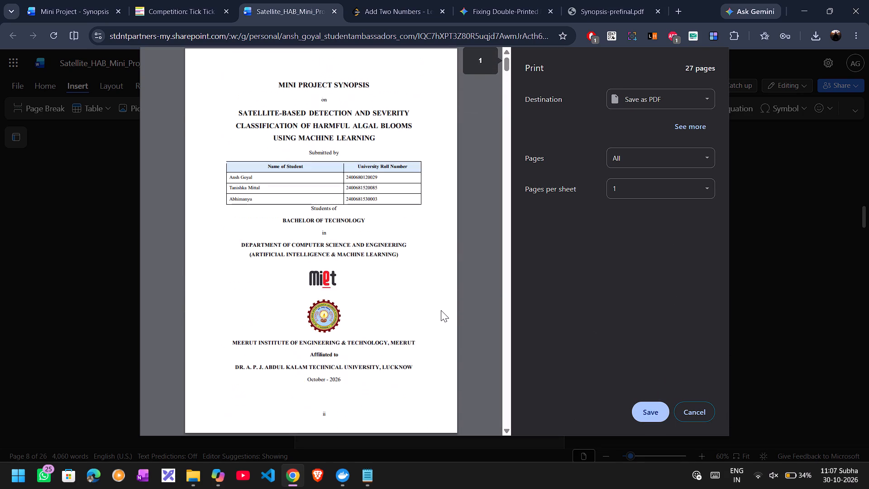
pyautogui.scroll(-20, 441, 310)
pyautogui.scroll(-9, 441, 310)
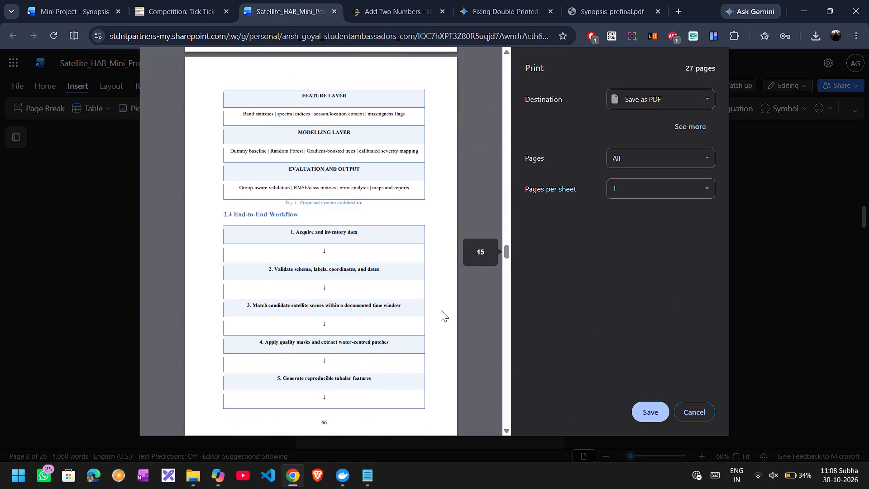
pyautogui.scroll(-16, 441, 310)
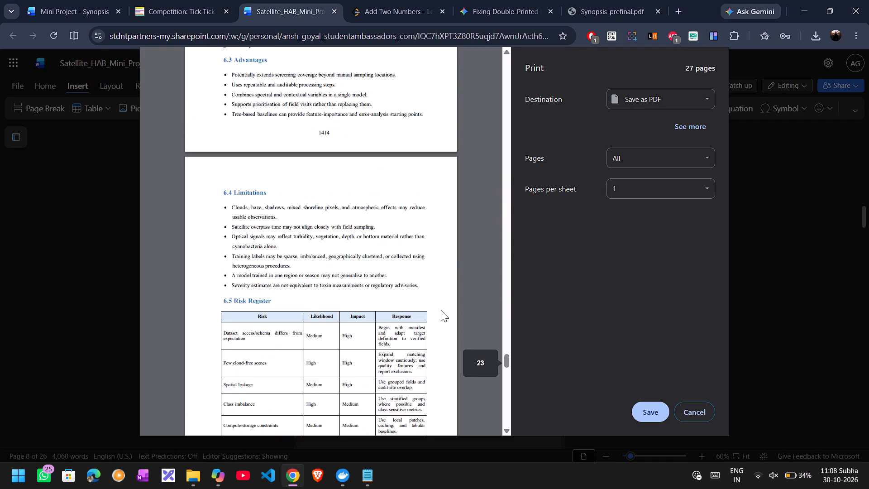
pyautogui.scroll(-7, 441, 310)
pyautogui.scroll(1, 441, 310)
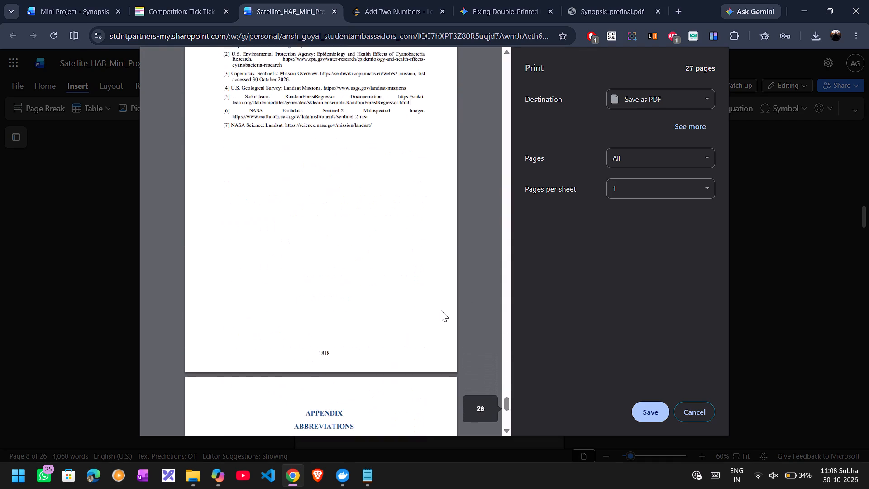
pyautogui.scroll(1, 441, 310)
pyautogui.scroll(-8, 441, 310)
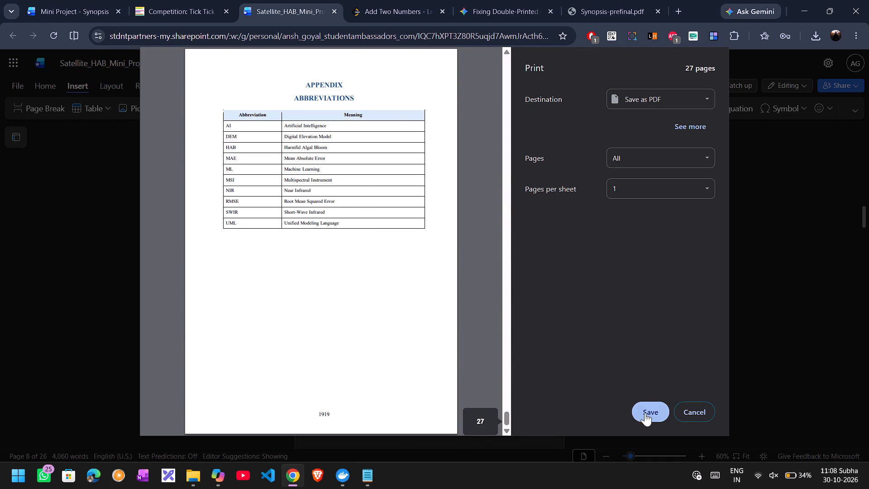
# Start saving the previewed synopsis as a PDF with all pages, one page per sheet.
pyautogui.click(651, 411)
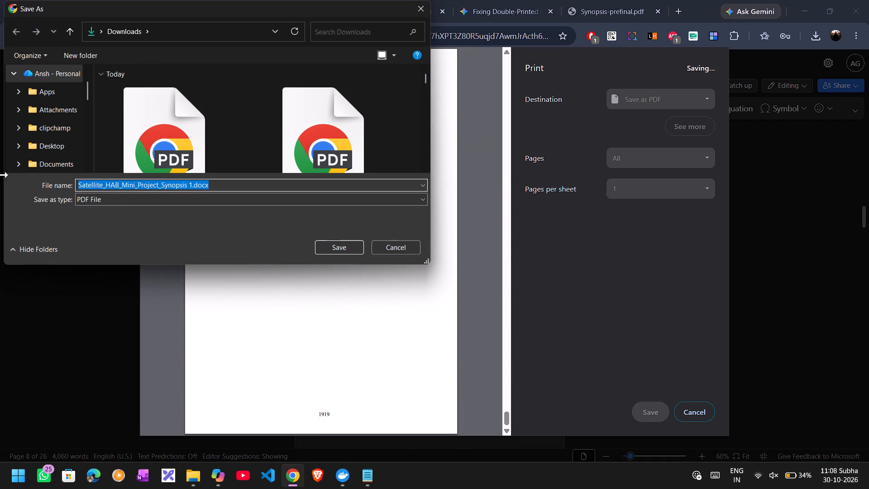
# Save the PDF in Downloads under the file name "synopsism fial".
pyautogui.press('BackSpace')
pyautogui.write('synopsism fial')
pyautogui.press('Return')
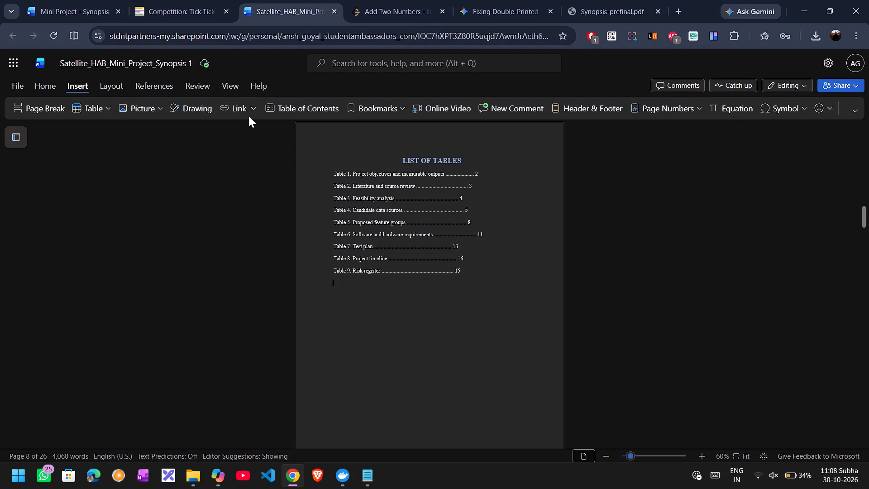
# Switch to File Explorer, locate the new synopsis PDF in its Downloads folder and rename it "synopsism final".
pyautogui.click(195, 475)
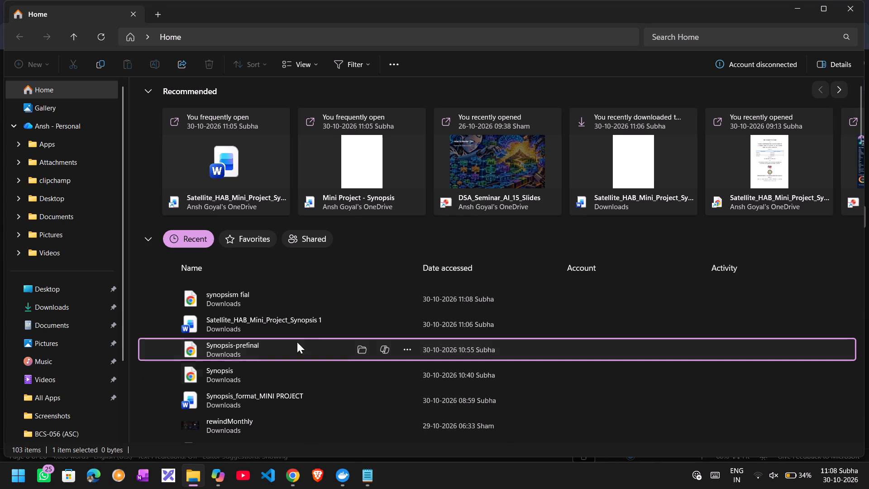
pyautogui.click(340, 304)
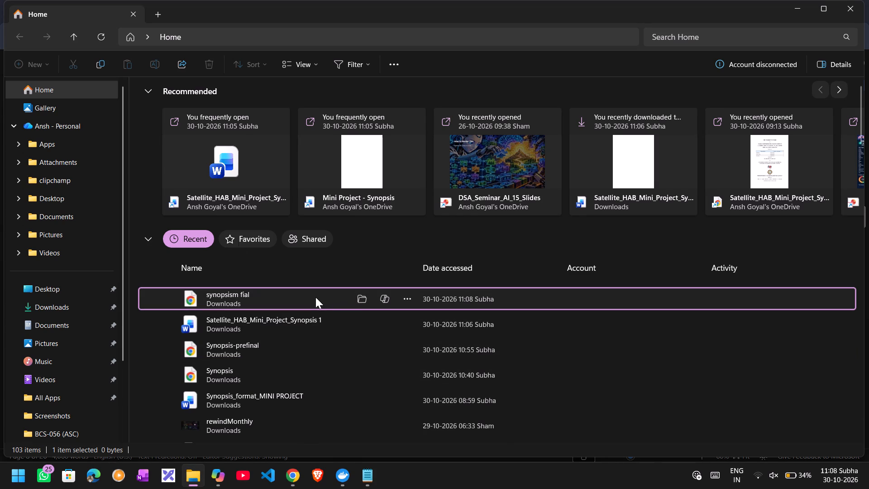
pyautogui.click(360, 296)
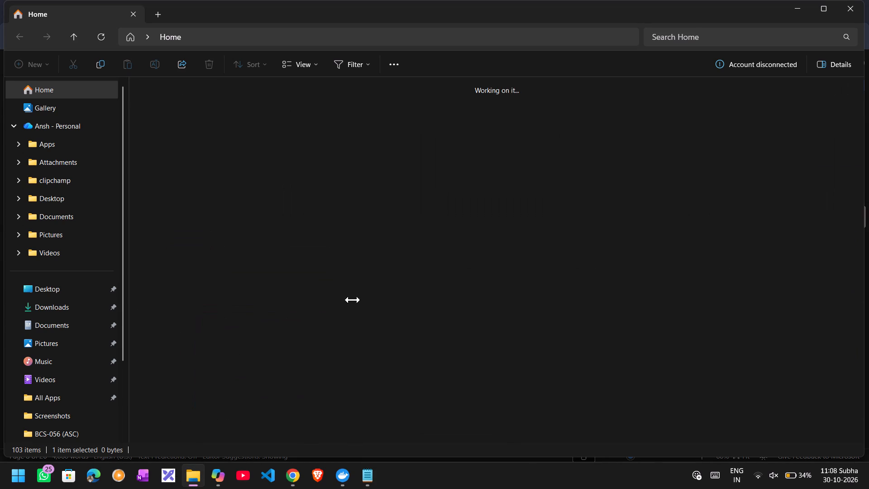
pyautogui.click(153, 67)
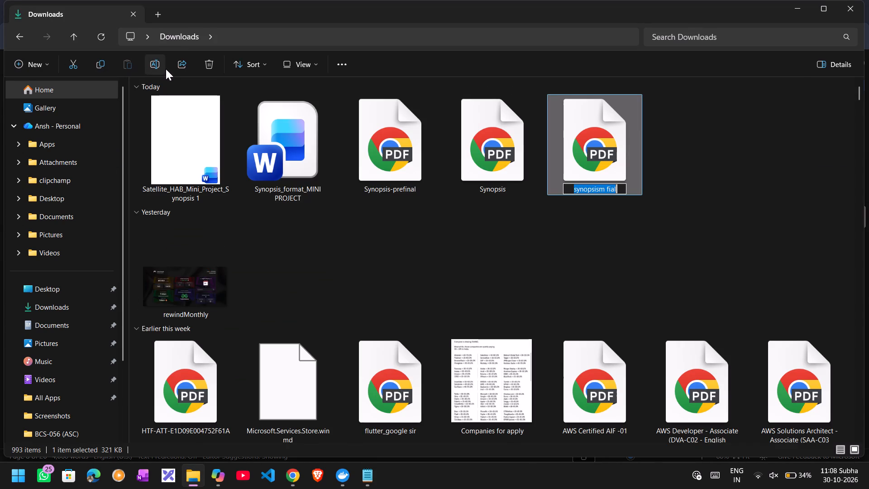
pyautogui.click(618, 187)
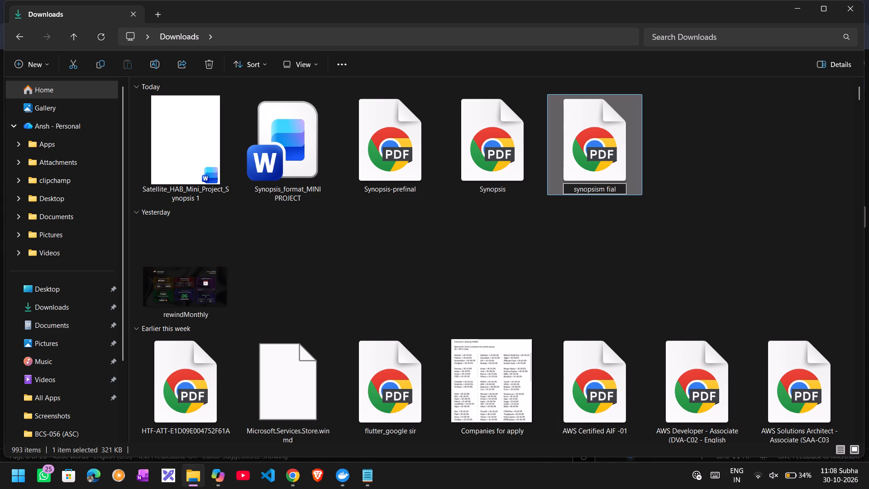